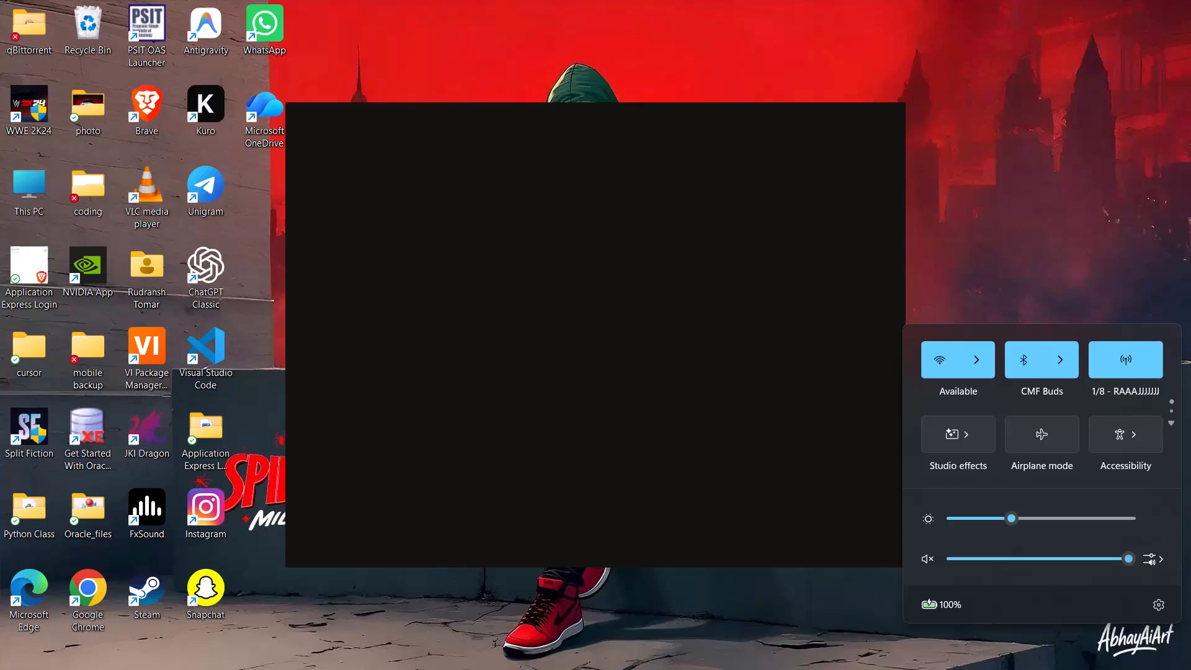
Switch the sound output to Headphones (CMF Buds), leave the volume unmuted, and close the quick settings.
{"action": "left_click", "coordinate": [1151, 555]}
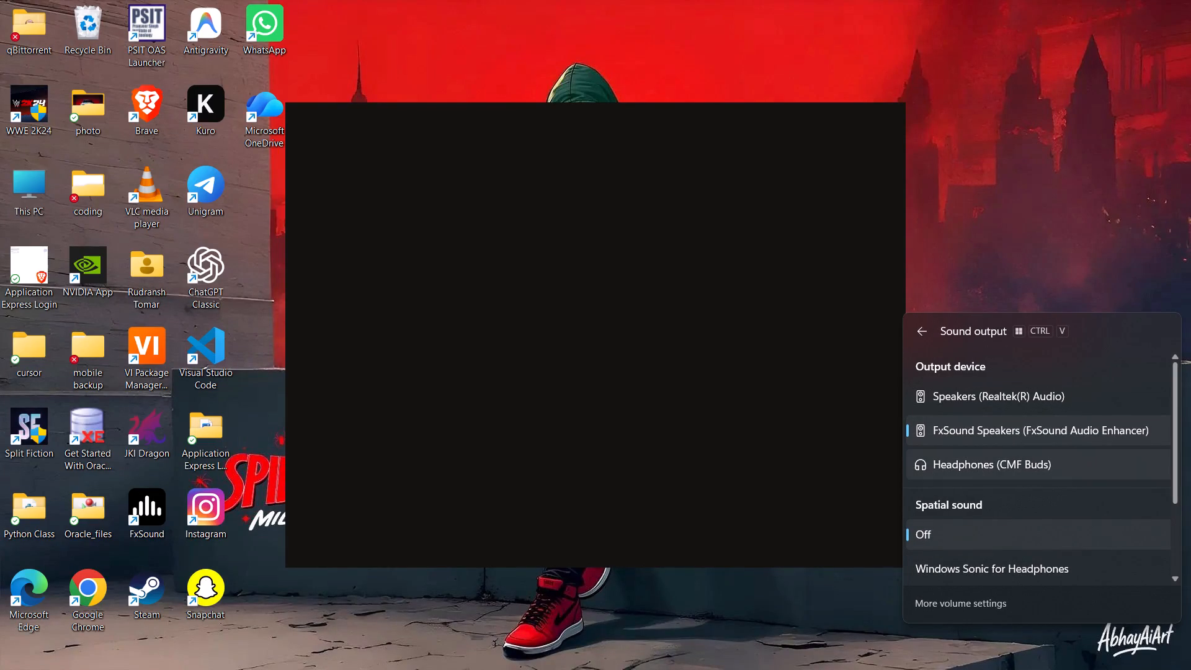
{"action": "left_click", "coordinate": [958, 462]}
{"action": "left_click_drag", "start_coordinate": [913, 325], "coordinate": [918, 565]}
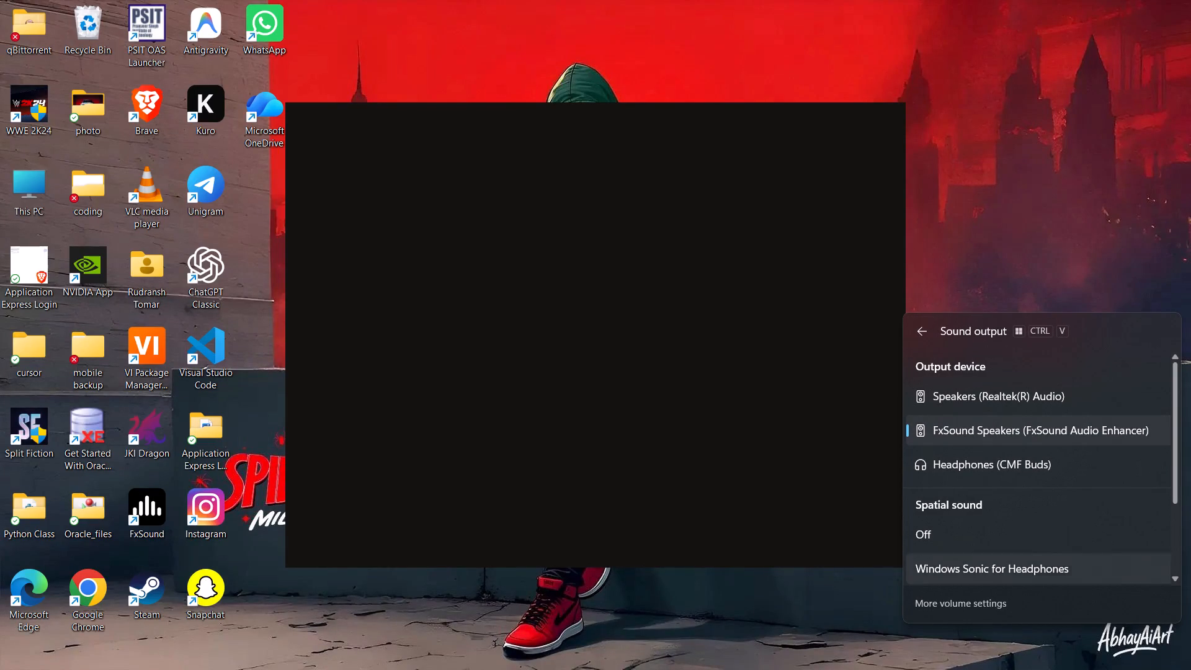
{"action": "left_click", "coordinate": [918, 339]}
{"action": "left_click", "coordinate": [921, 571]}
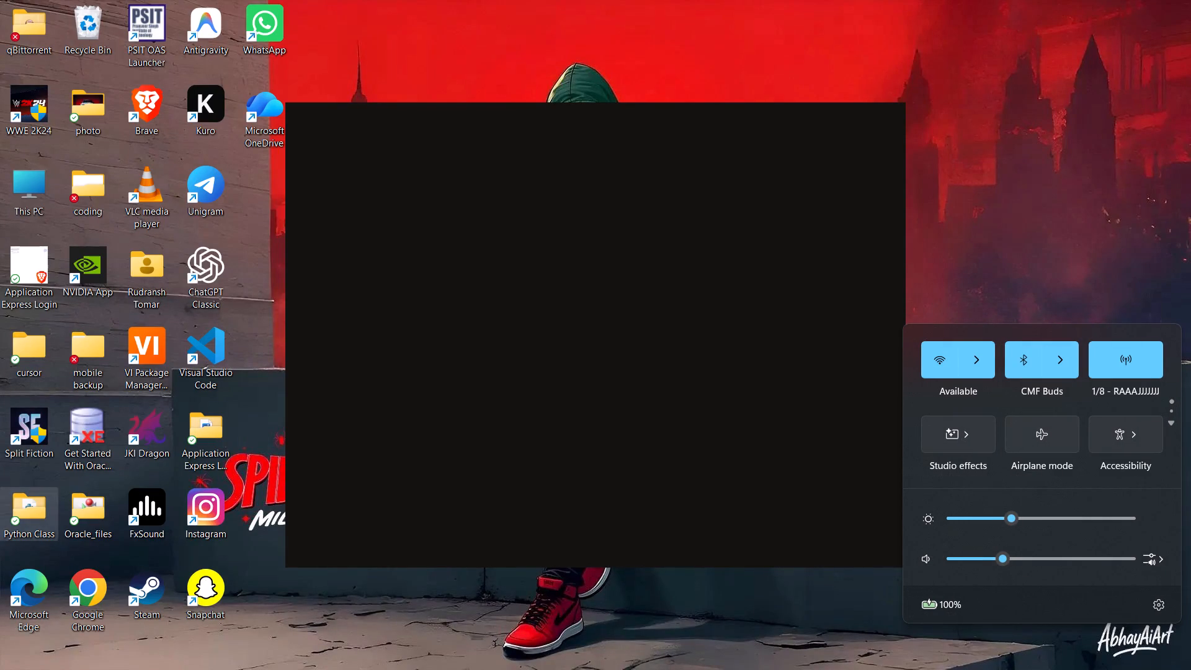
{"action": "left_click", "coordinate": [266, 220]}
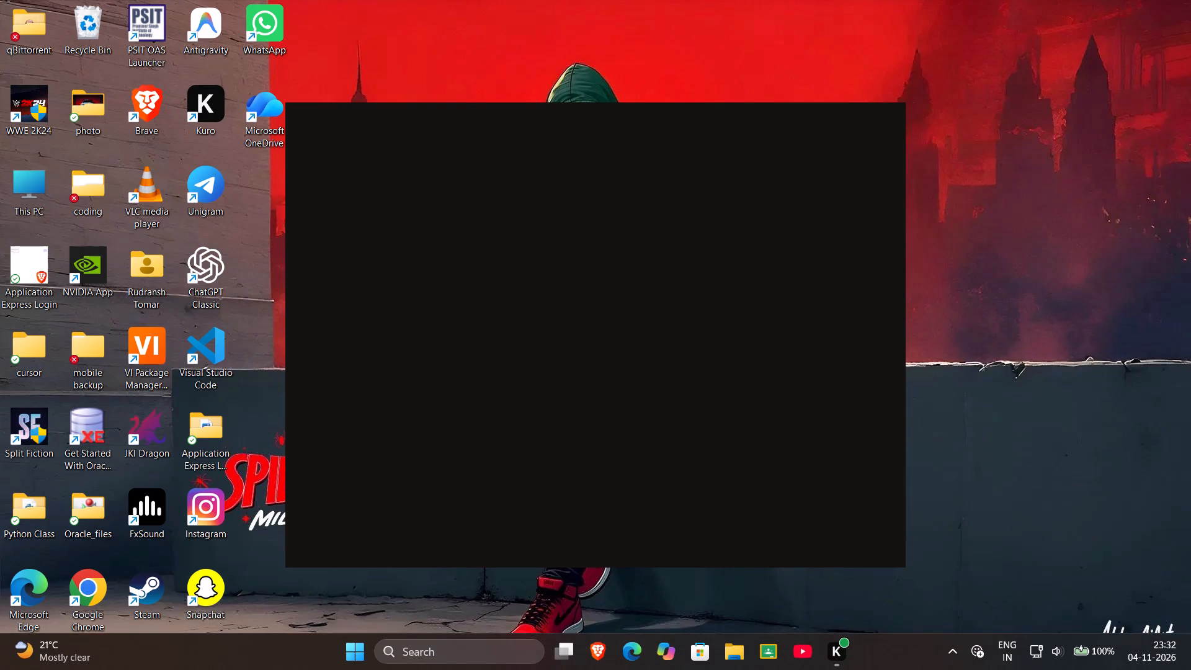
Open YouTube and start the "Mix – Ishq (New Version)" playlist from the home feed.
{"action": "left_click", "coordinate": [801, 649]}
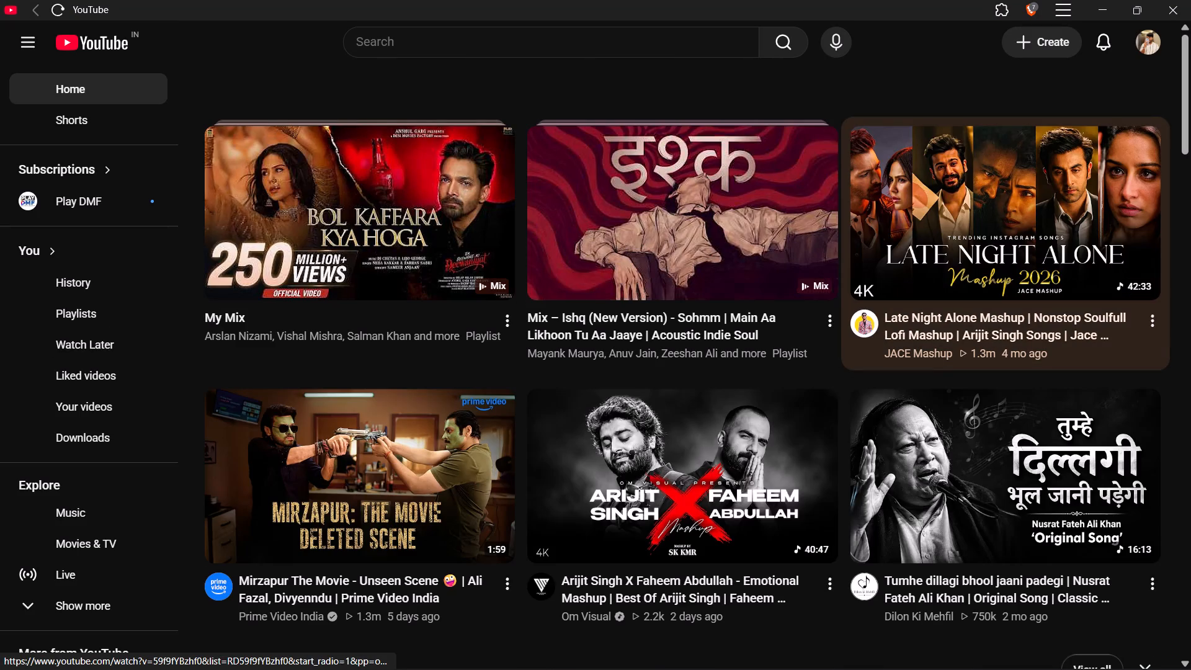
{"action": "left_click", "coordinate": [716, 268]}
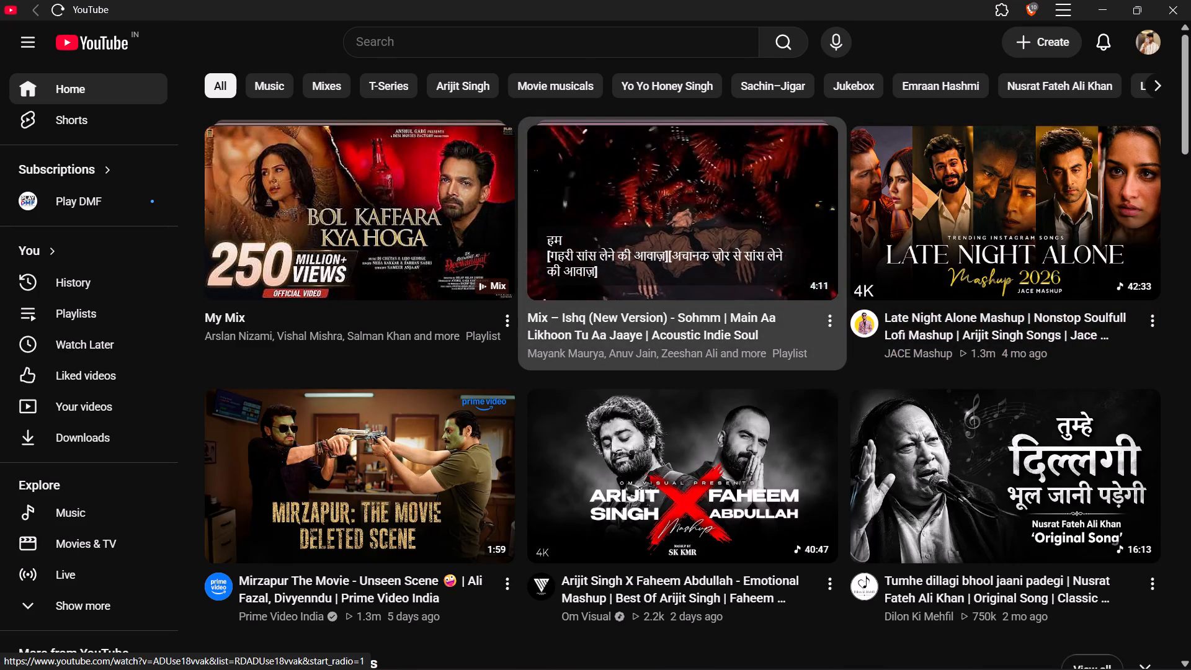
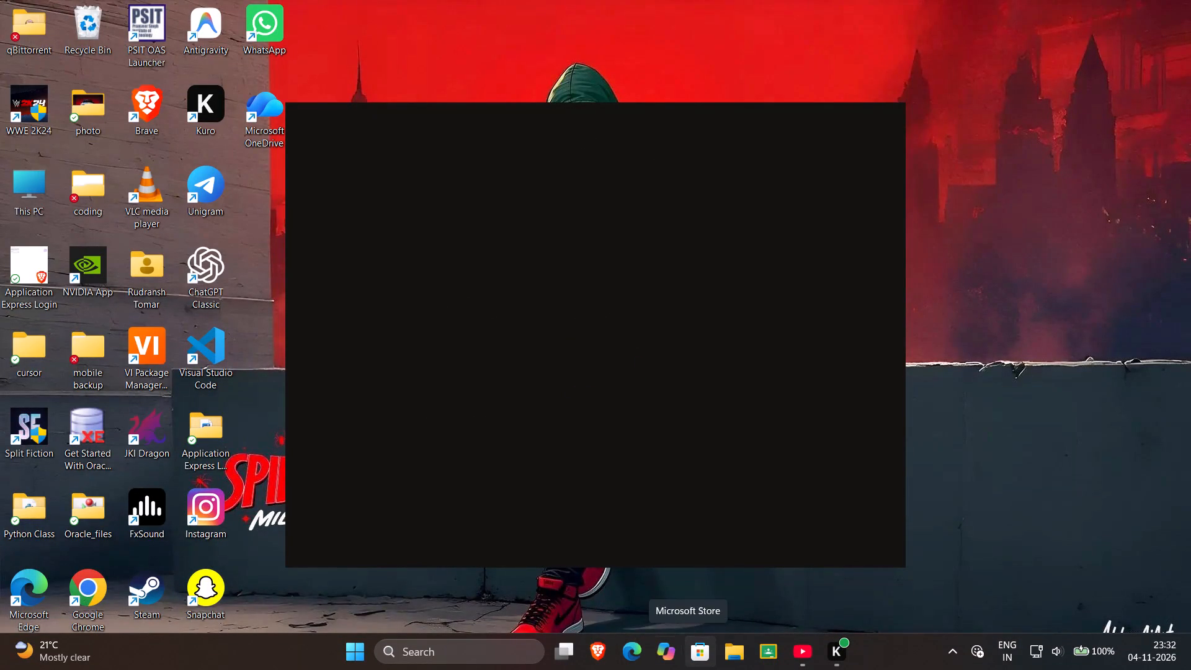
Open Google Classroom.
{"action": "left_click", "coordinate": [764, 648]}
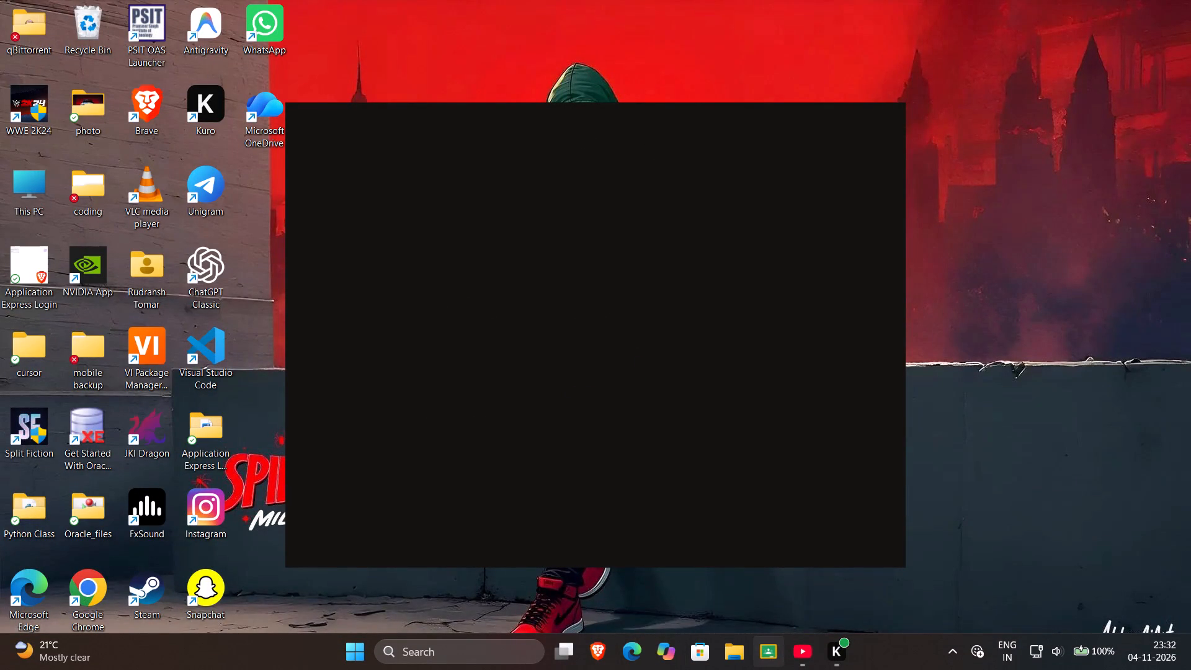
Switch to Word, create a blank document, and place it side by side with the Google Classroom window.
{"action": "left_click", "coordinate": [511, 655]}
{"action": "type", "text": "ms"}
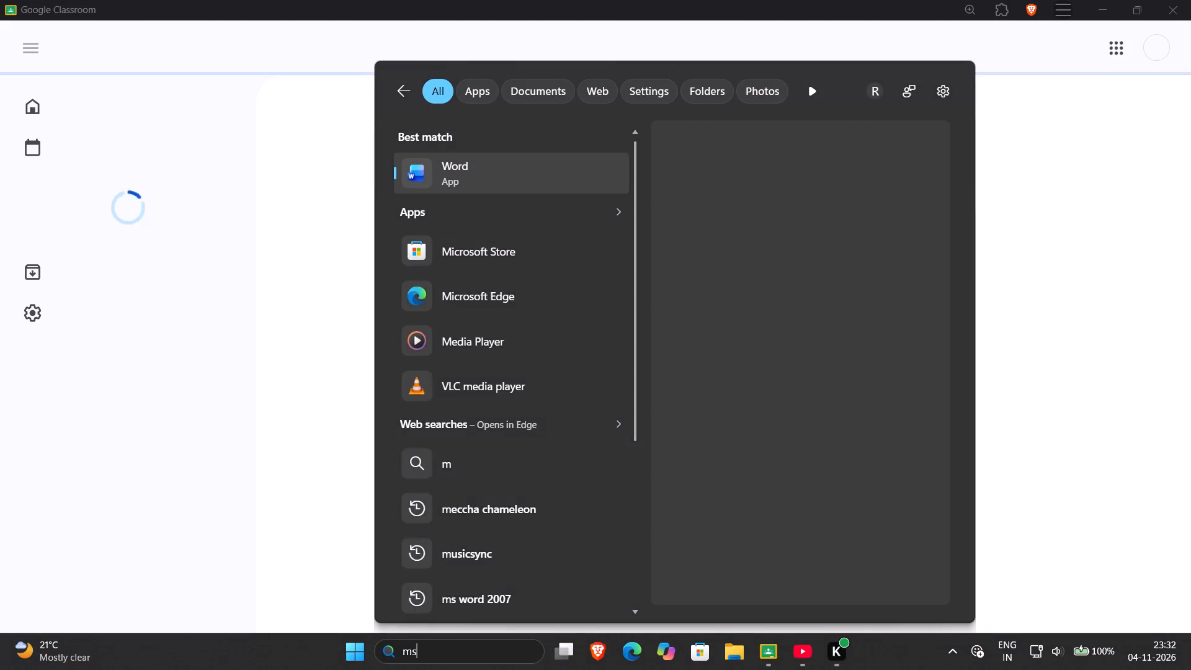
{"action": "left_click", "coordinate": [432, 160]}
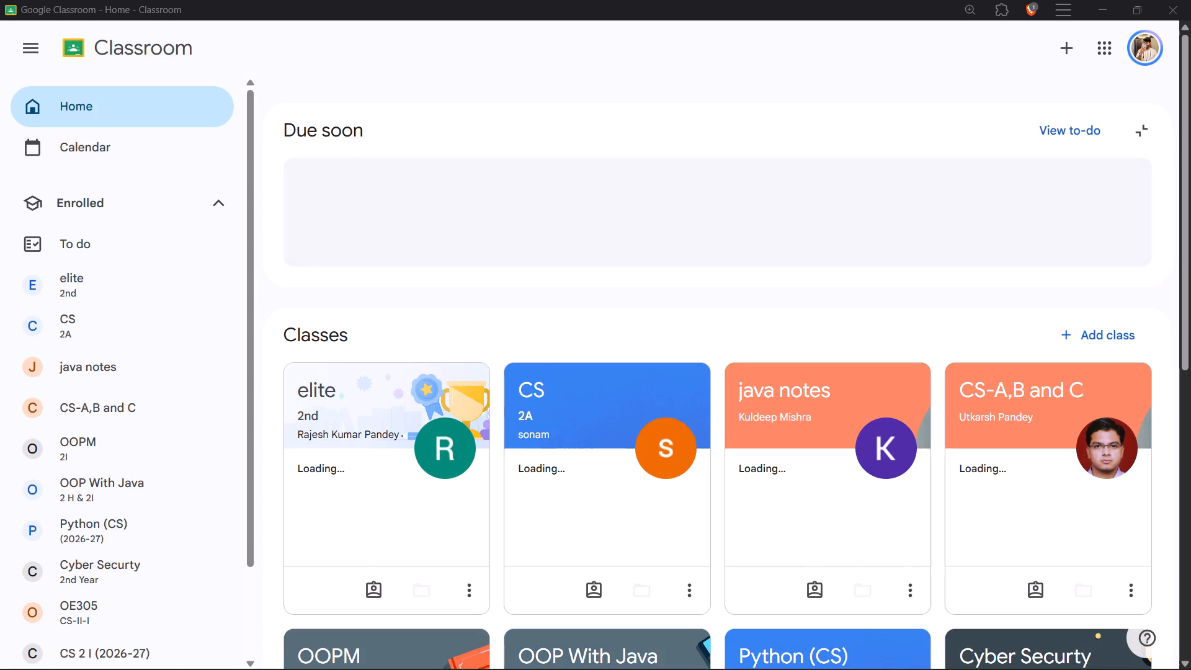
{"action": "scroll", "coordinate": [546, 339], "scroll_direction": "down", "scroll_amount": 1}
{"action": "left_click", "coordinate": [537, 187]}
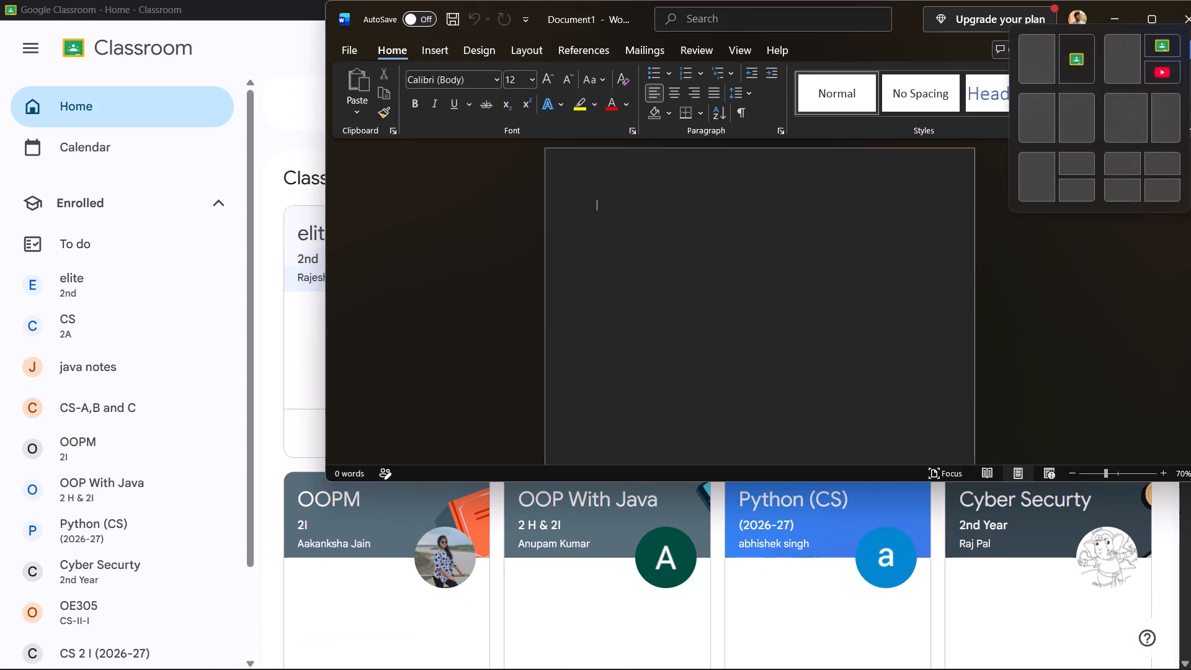
{"action": "left_click", "coordinate": [1046, 63]}
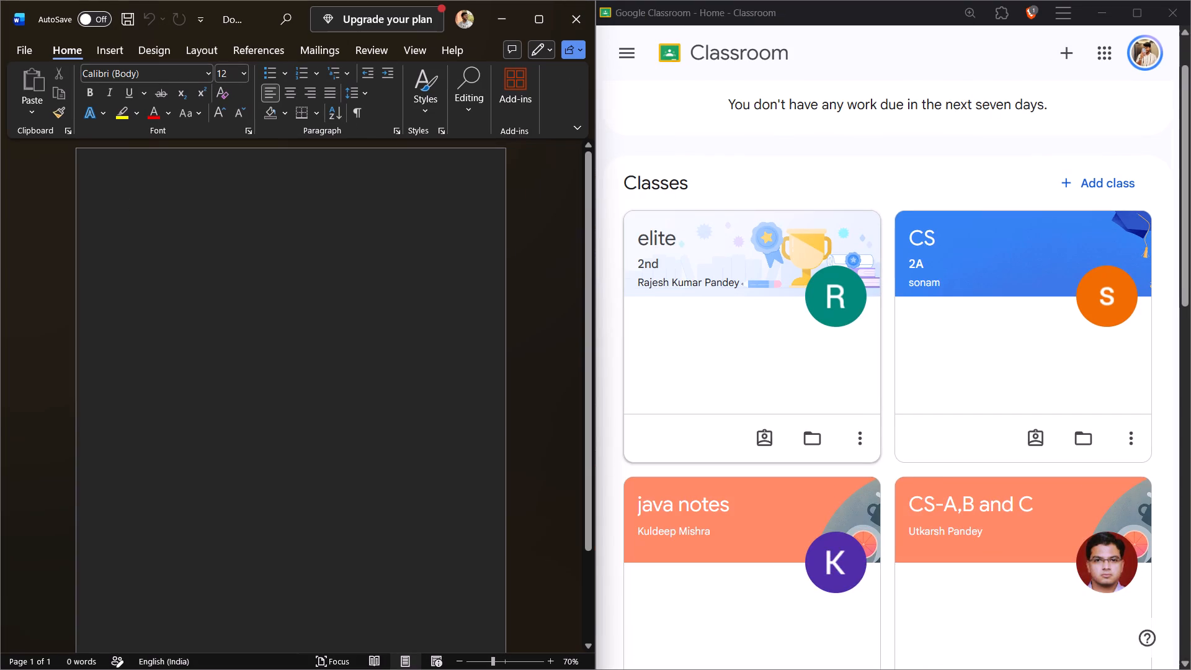
Open the CS 2 I (2026-27) class in Google Classroom.
{"action": "scroll", "coordinate": [713, 339], "scroll_direction": "down", "scroll_amount": 2}
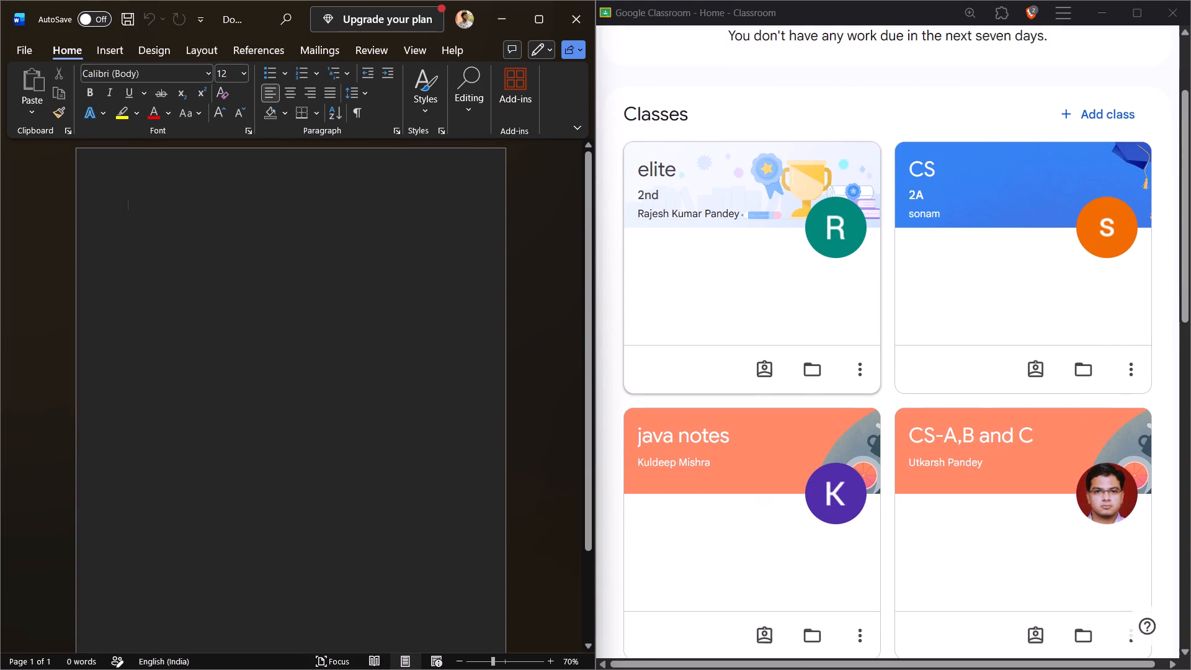
{"action": "scroll", "coordinate": [713, 339], "scroll_direction": "down", "scroll_amount": 3}
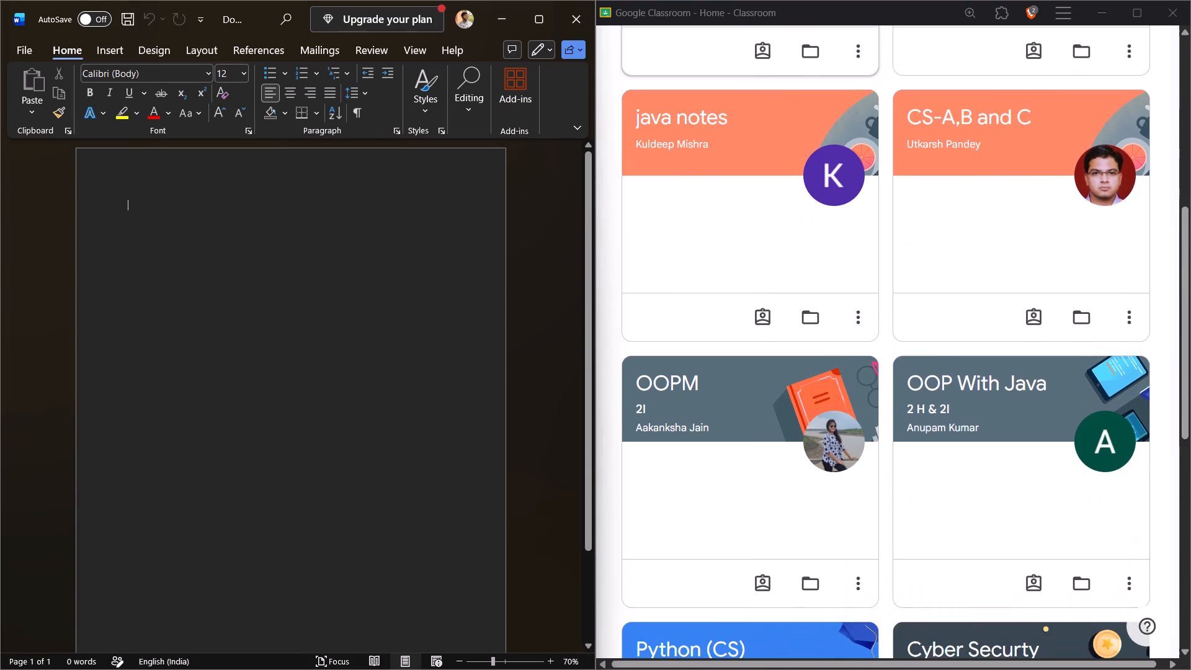
{"action": "scroll", "coordinate": [713, 339], "scroll_direction": "down", "scroll_amount": 3}
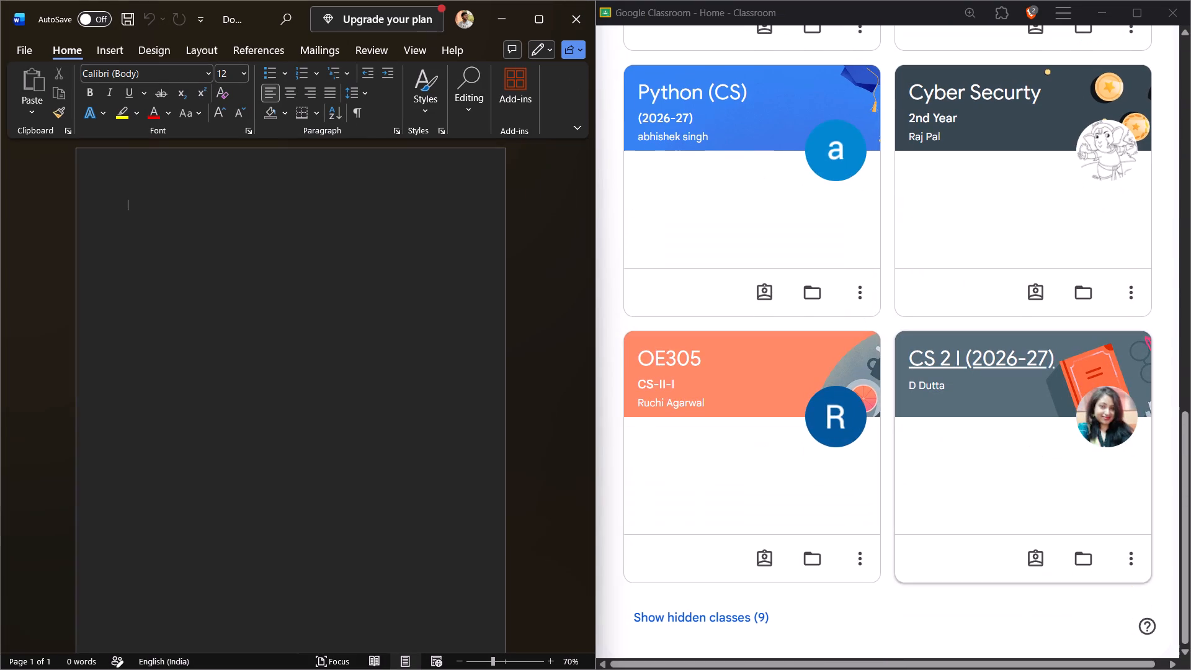
{"action": "left_click", "coordinate": [928, 353]}
Open "Technical Communication Definition Role and Purpose.pdf" from the class stream.
{"action": "scroll", "coordinate": [757, 444], "scroll_direction": "down", "scroll_amount": 2}
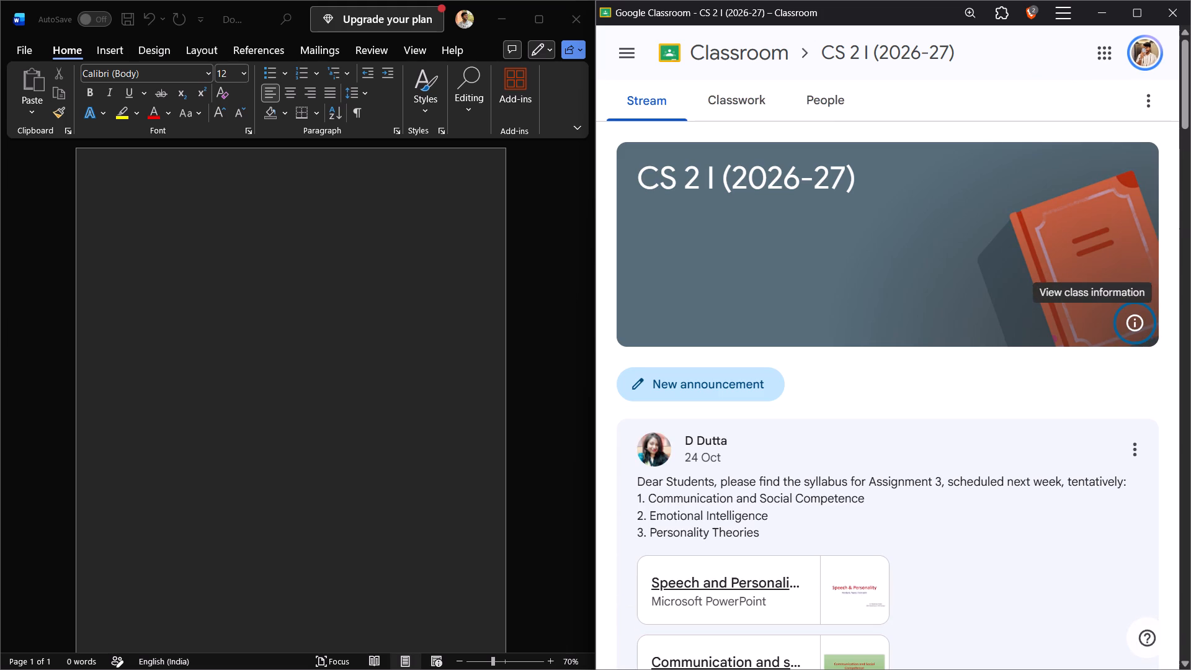
{"action": "scroll", "coordinate": [764, 401], "scroll_direction": "down", "scroll_amount": 2}
{"action": "scroll", "coordinate": [681, 420], "scroll_direction": "down", "scroll_amount": 4}
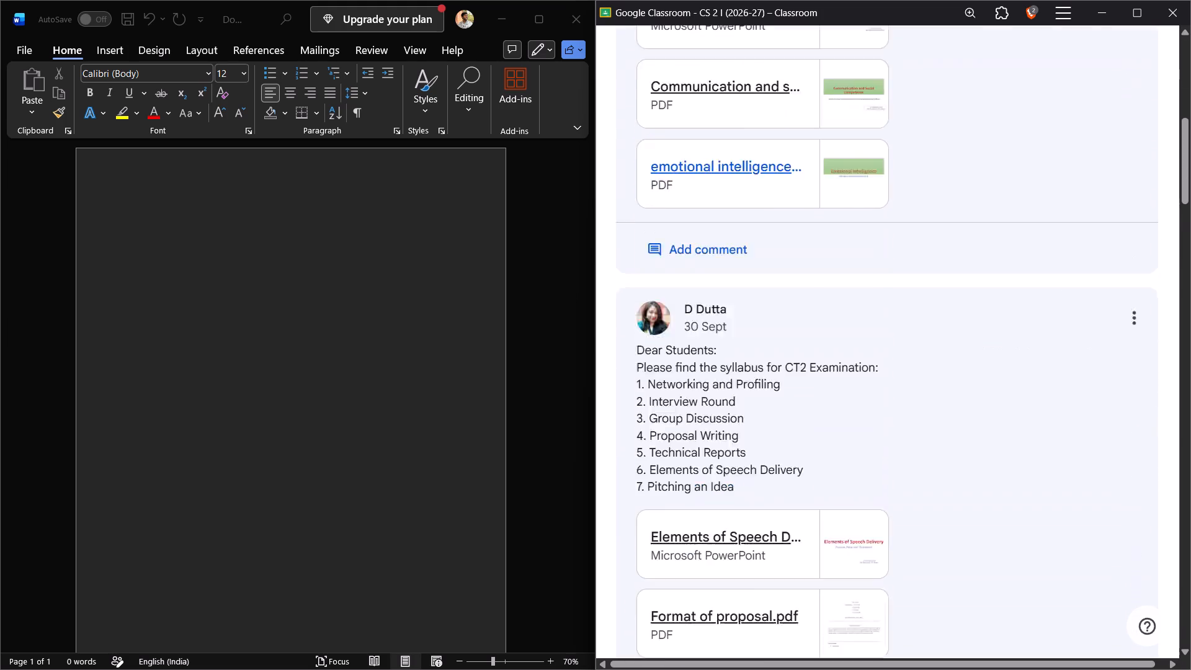
{"action": "scroll", "coordinate": [681, 420], "scroll_direction": "down", "scroll_amount": 9}
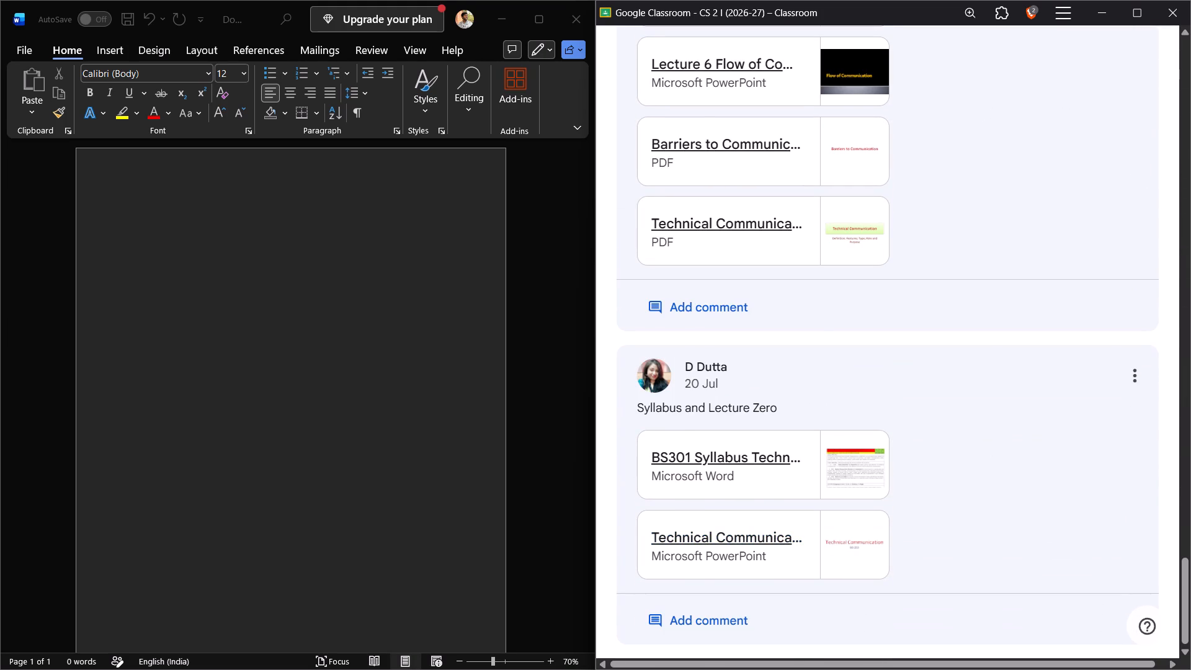
{"action": "scroll", "coordinate": [675, 272], "scroll_direction": "up", "scroll_amount": 1}
{"action": "left_click", "coordinate": [676, 330]}
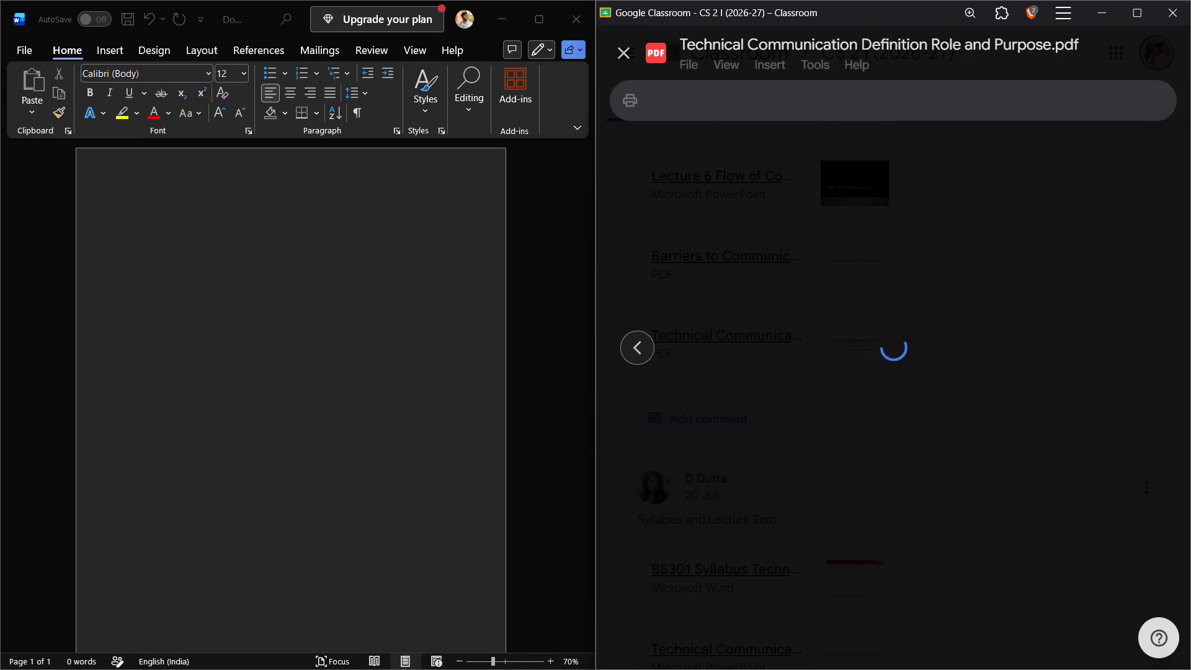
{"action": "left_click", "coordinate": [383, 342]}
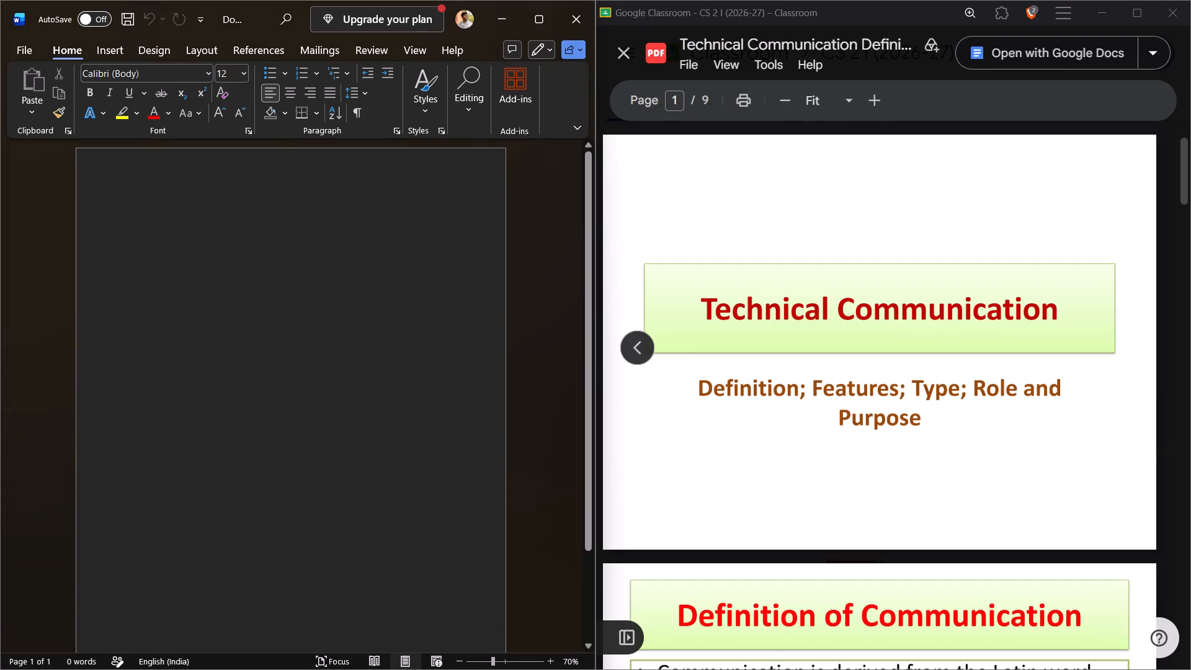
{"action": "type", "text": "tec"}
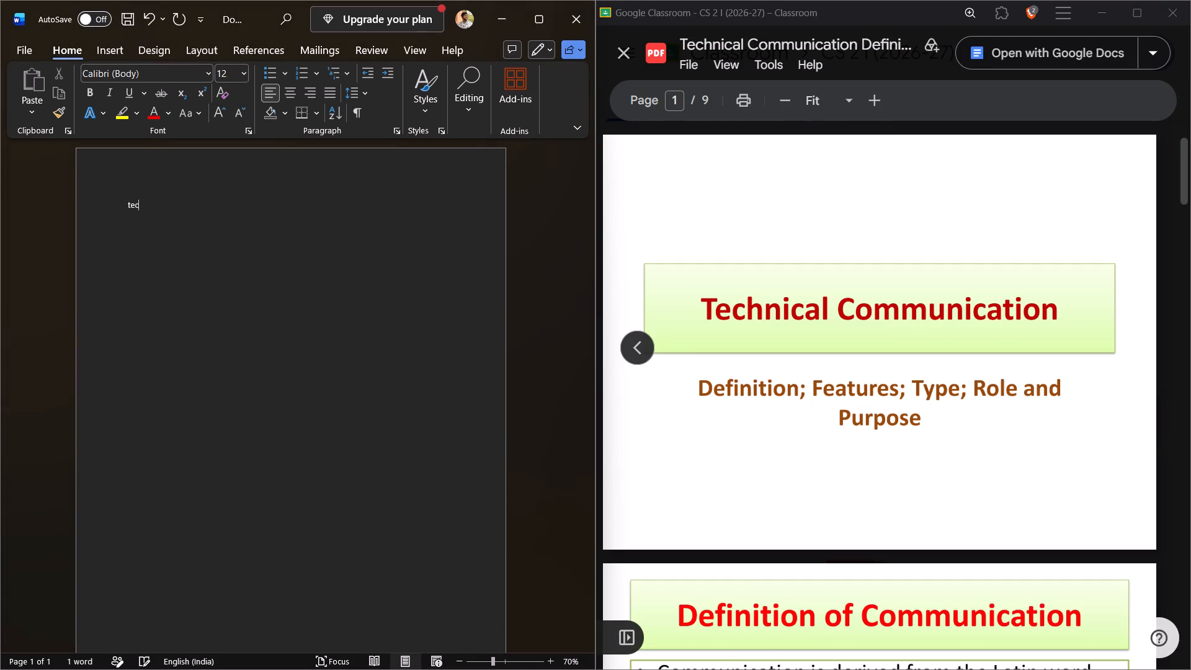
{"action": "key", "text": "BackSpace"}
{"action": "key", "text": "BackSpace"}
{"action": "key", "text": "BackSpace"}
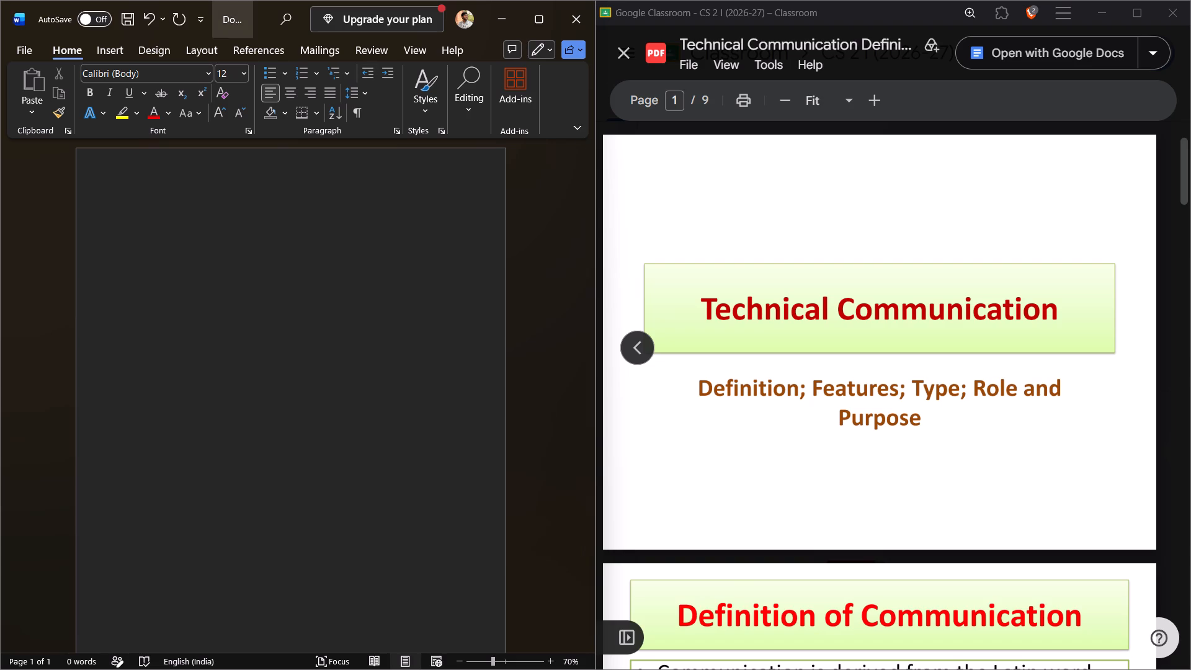
Enter the title "TECHNICAL COMMUNICATION" at font size 20 on the first line of the Word document.
{"action": "left_click", "coordinate": [231, 75]}
{"action": "key", "text": "BackSpace"}
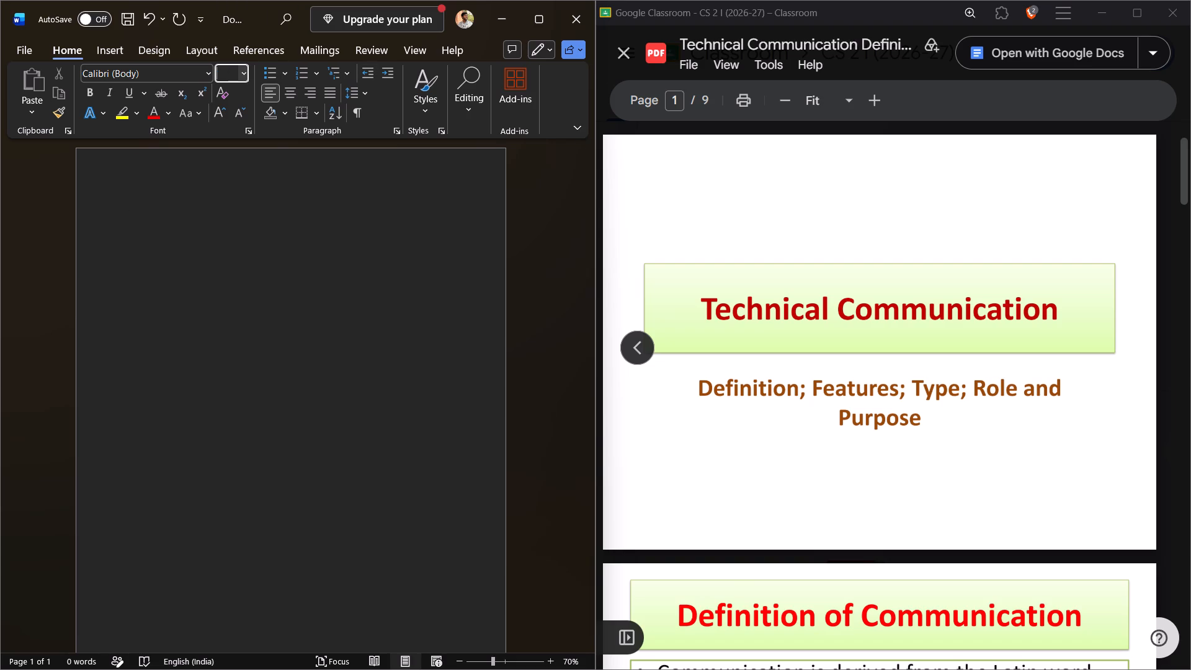
{"action": "type", "text": "20"}
{"action": "key", "text": "Return"}
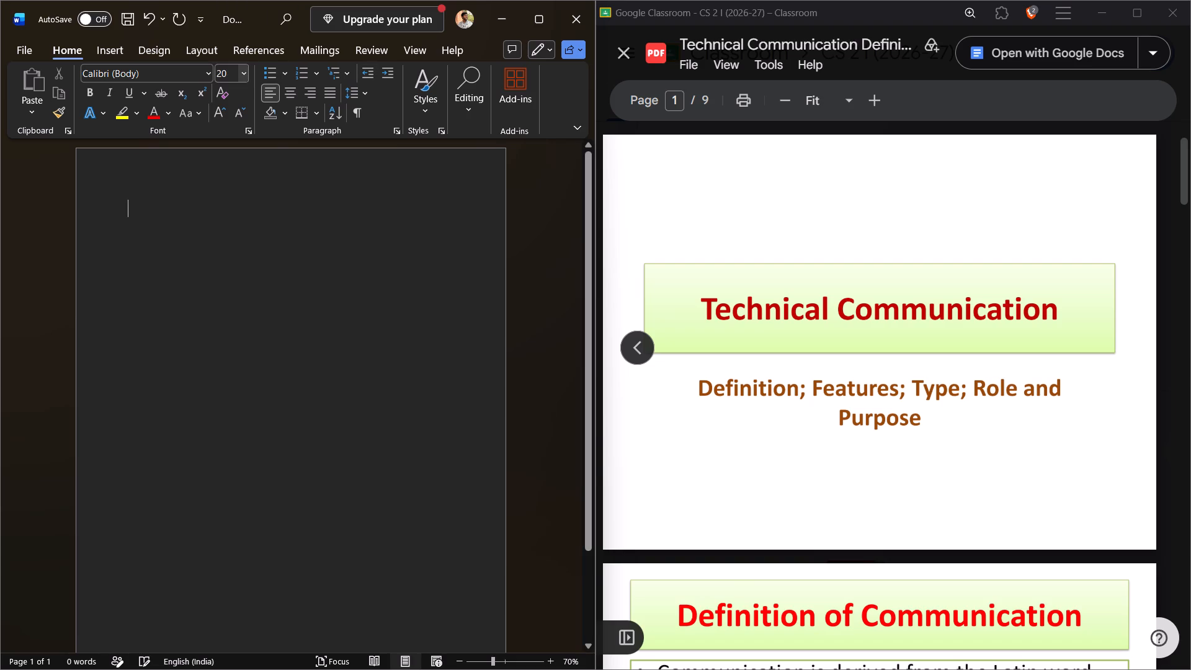
{"action": "type", "text": "te"}
{"action": "key", "text": "BackSpace"}
{"action": "key", "text": "BackSpace"}
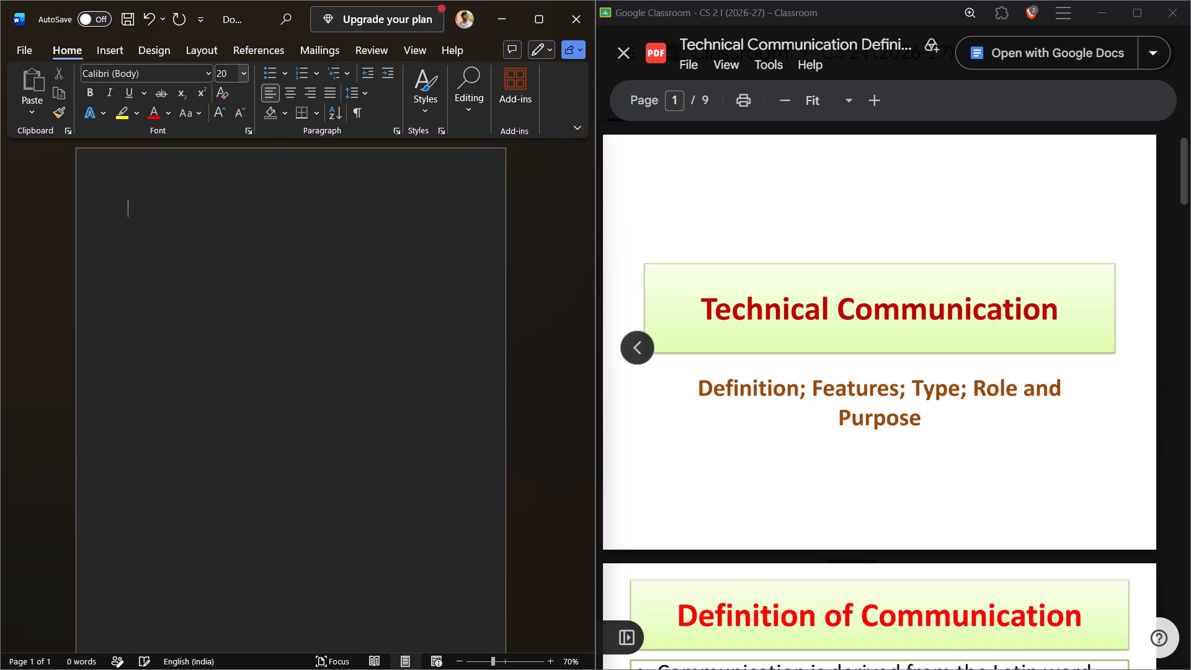
{"action": "type", "text": "TECHNICAL COMMUNICATION"}
{"action": "key", "text": "Return"}
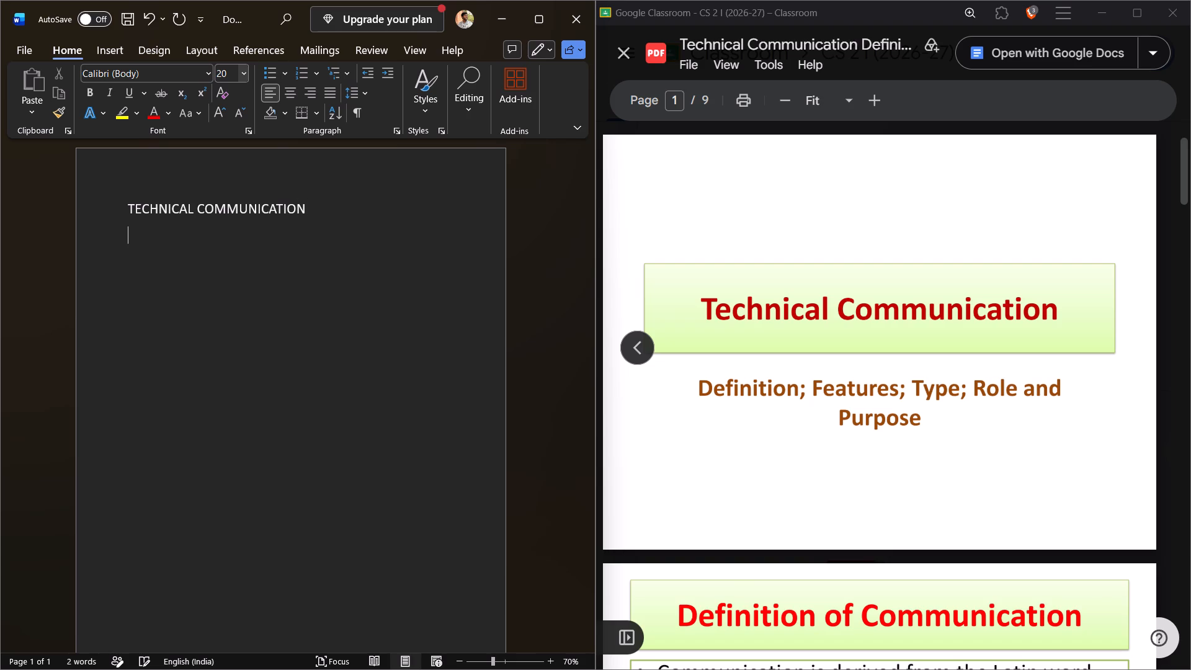
Add the heading "DEFINATION OF COMMUNICATION:" on the line below the title.
{"action": "scroll", "coordinate": [666, 412], "scroll_direction": "down", "scroll_amount": 2}
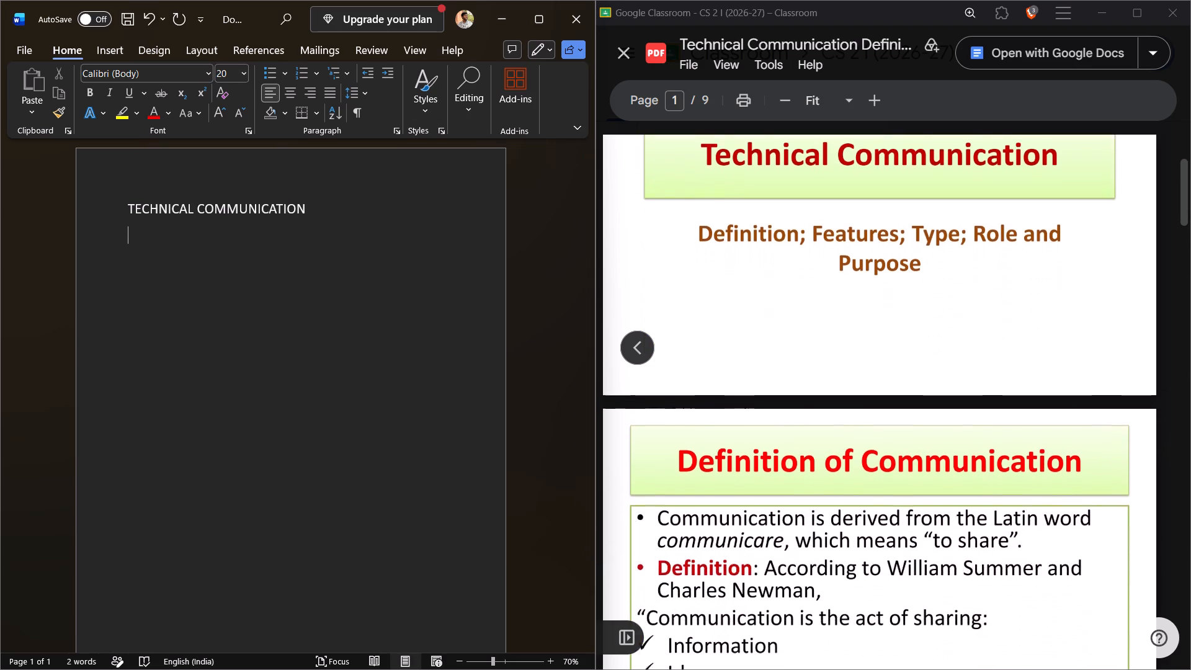
{"action": "scroll", "coordinate": [666, 412], "scroll_direction": "down", "scroll_amount": 1}
{"action": "type", "text": "DEFINATION OF COMMUNI"}
{"action": "type", "text": "CATION:"}
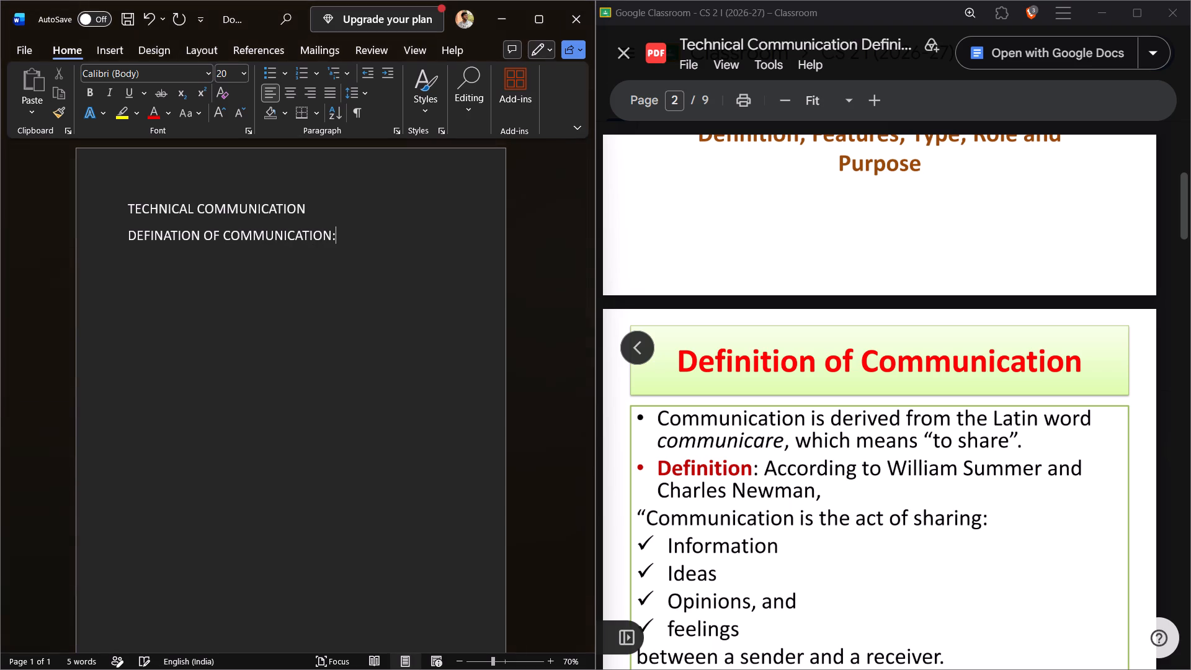
{"action": "key", "text": "Return"}
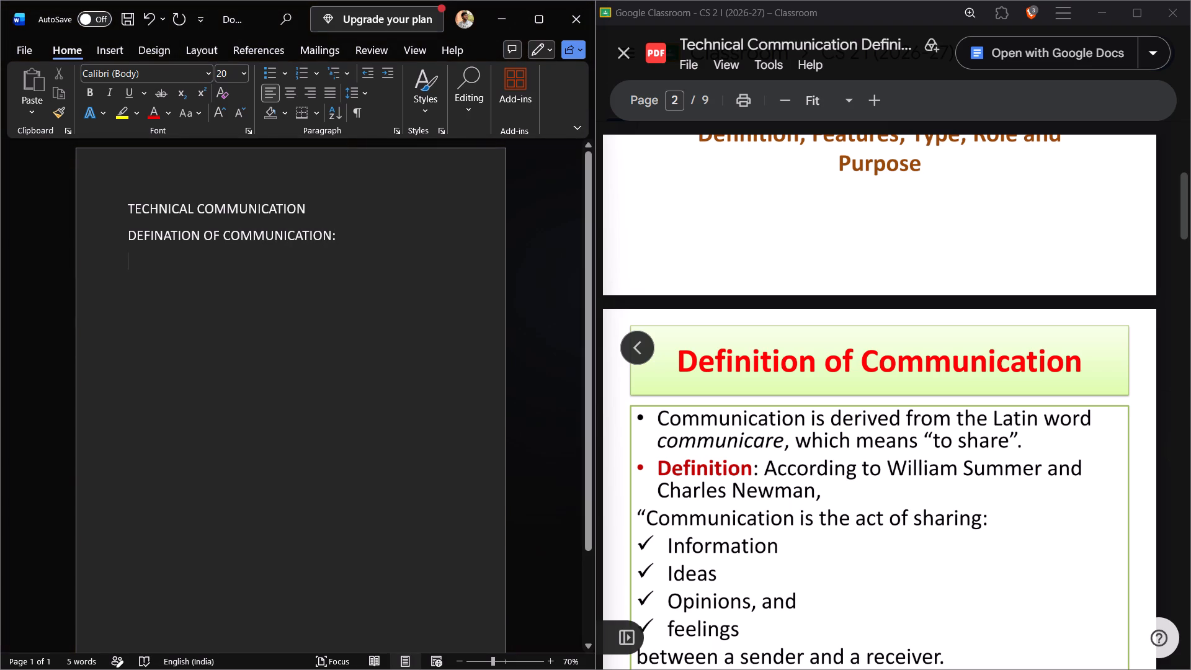
Format the title TECHNICAL COMMUNICATION as size 30, centred, bold and underlined.
{"action": "left_click_drag", "start_coordinate": [126, 208], "coordinate": [312, 216]}
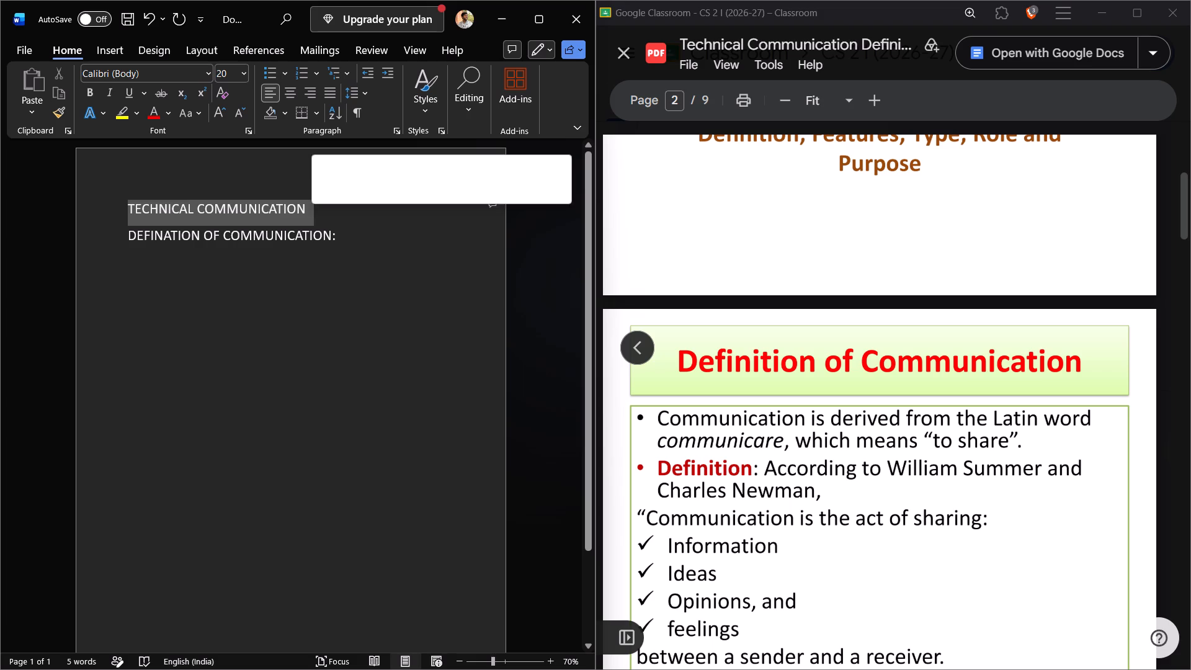
{"action": "left_click", "coordinate": [228, 68]}
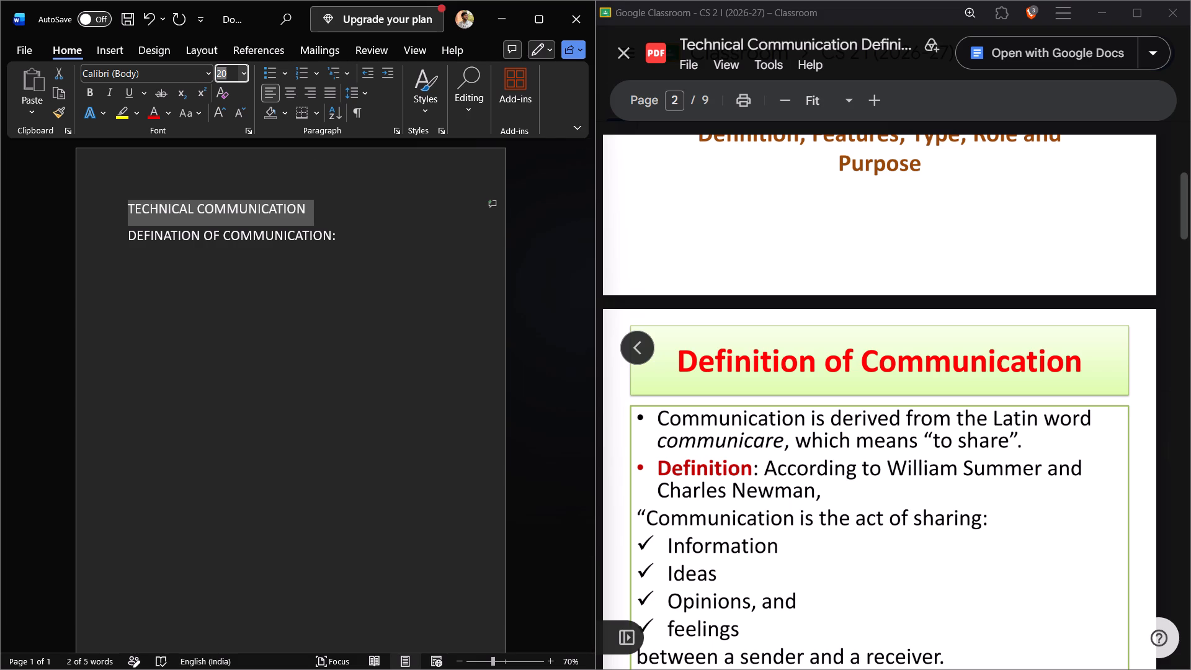
{"action": "key", "text": "BackSpace"}
{"action": "key", "text": "2"}
{"action": "key", "text": "BackSpace"}
{"action": "type", "text": "30"}
{"action": "key", "text": "BackSpace"}
{"action": "key", "text": "0"}
{"action": "key", "text": "Return"}
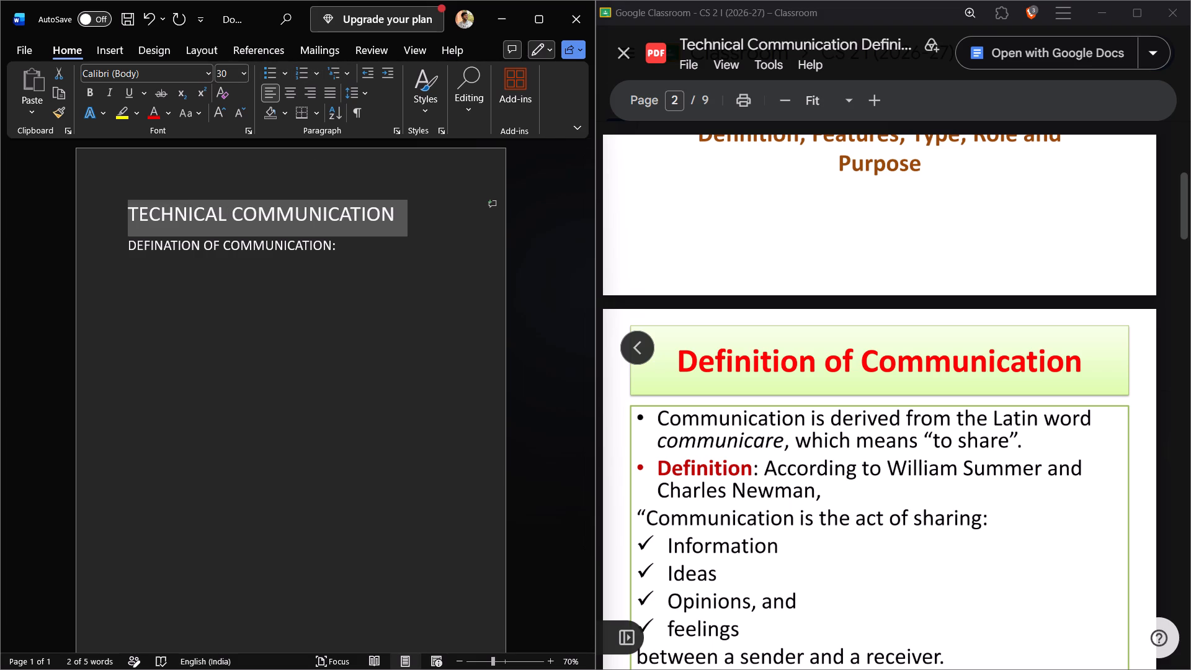
{"action": "left_click", "coordinate": [288, 94]}
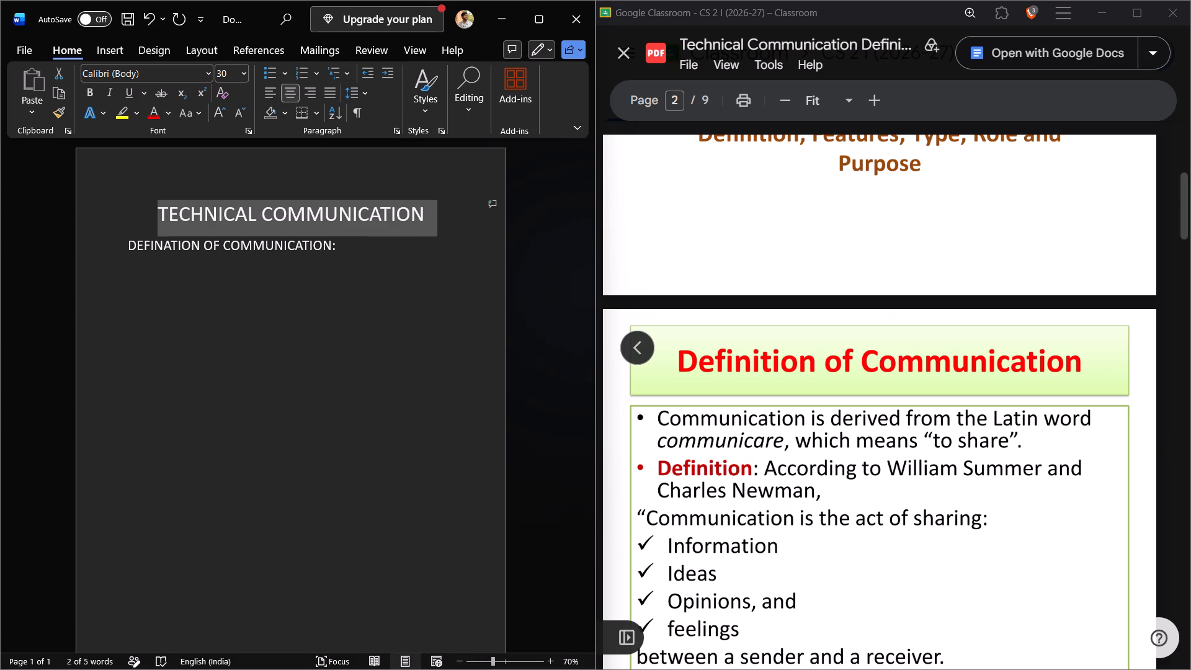
{"action": "left_click", "coordinate": [91, 93]}
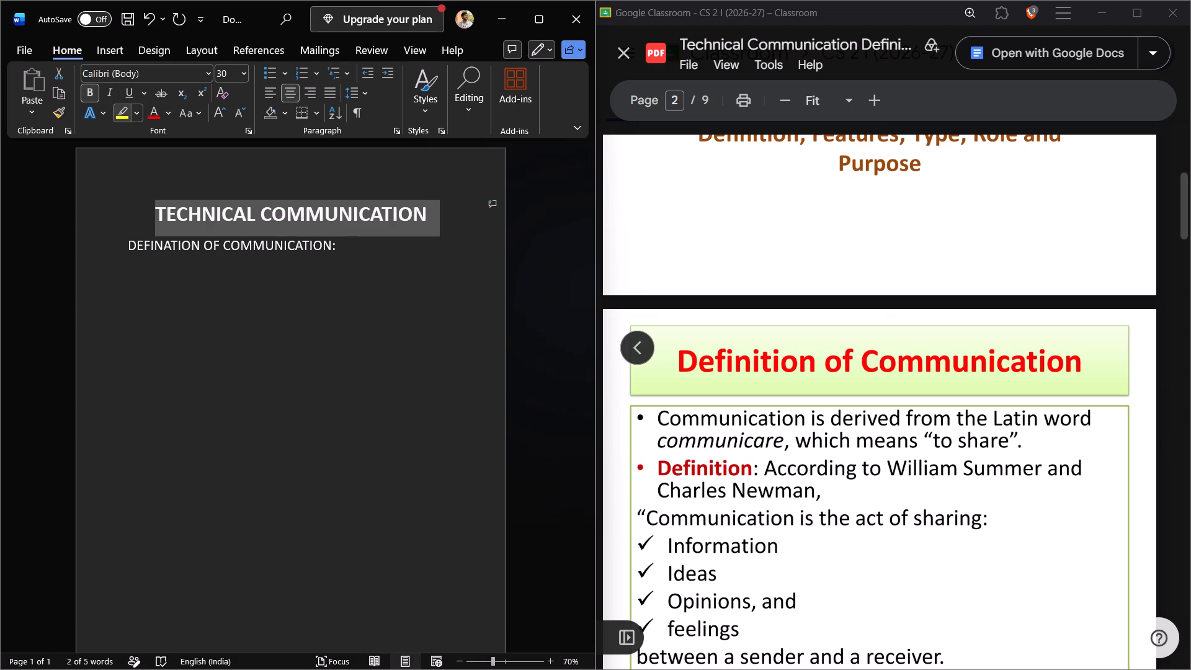
{"action": "left_click", "coordinate": [129, 89]}
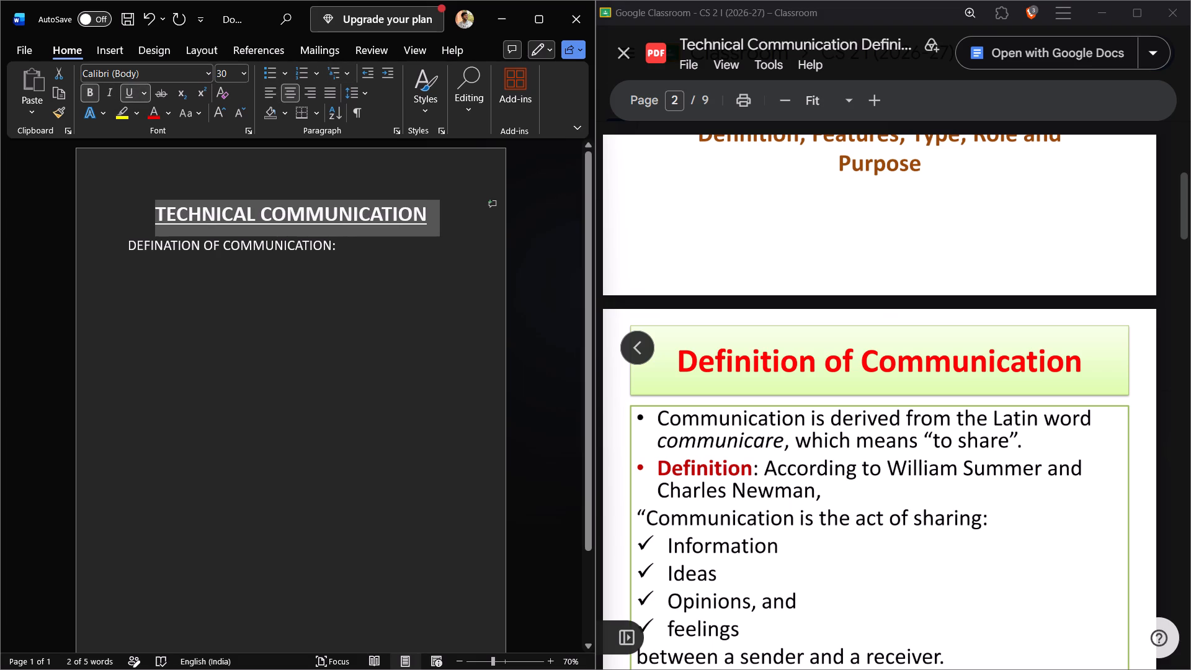
Begin a new line under the definition heading with the word "Communication", matching the first bullet of the PDF.
{"action": "left_click", "coordinate": [355, 259]}
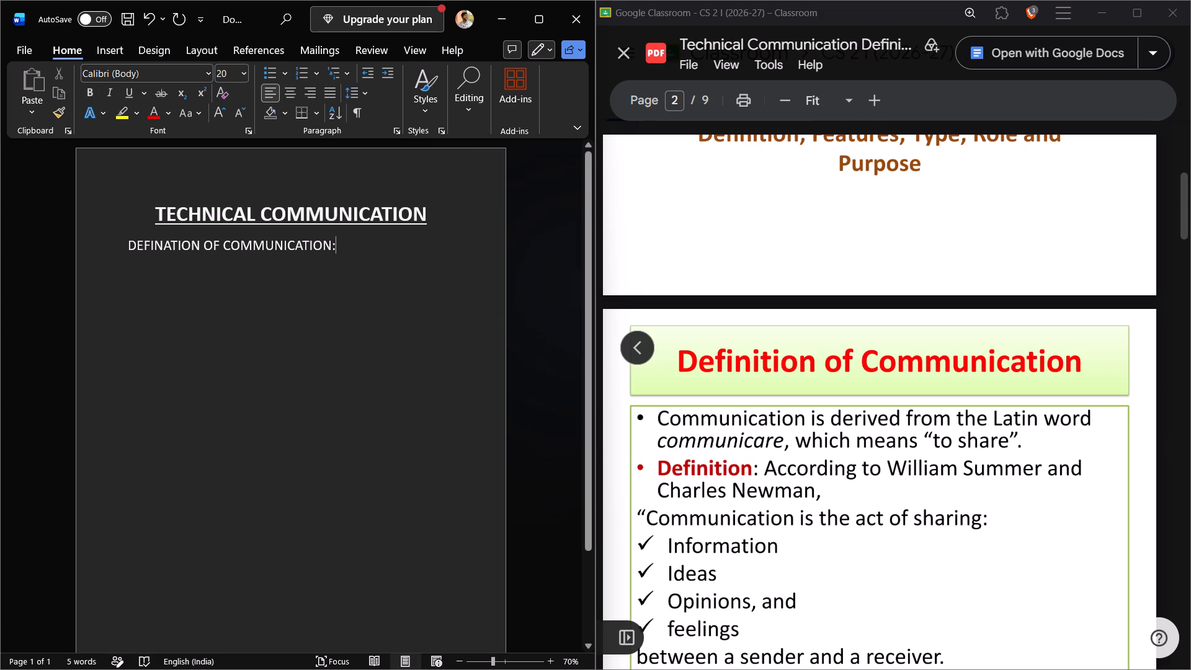
{"action": "key", "text": "Return"}
{"action": "scroll", "coordinate": [857, 318], "scroll_direction": "down", "scroll_amount": 1}
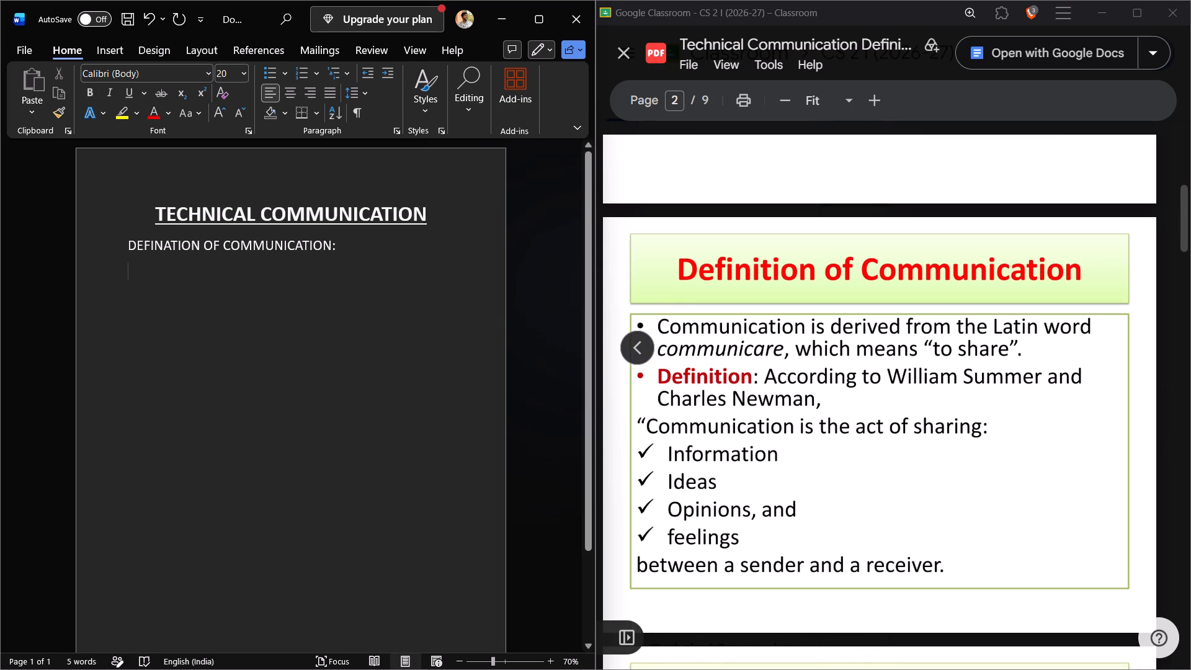
{"action": "type", "text": "CO"}
{"action": "type", "text": "mo"}
{"action": "key", "text": "BackSpace"}
{"action": "key", "text": "BackSpace"}
{"action": "key", "text": "BackSpace"}
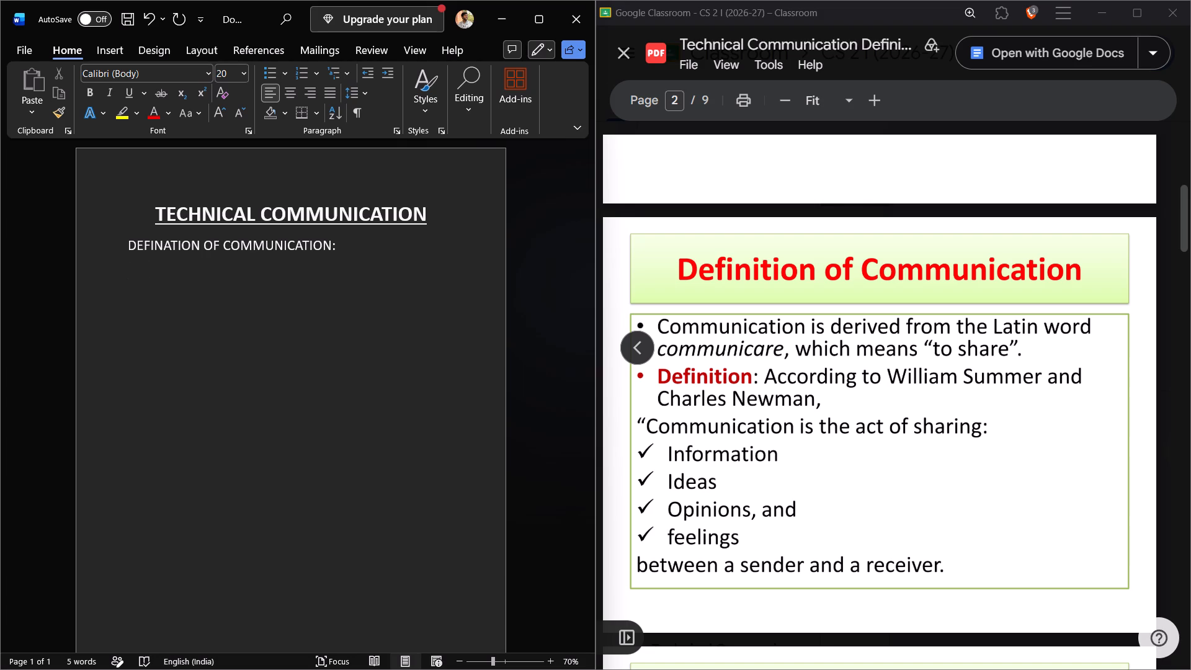
{"action": "type", "text": "communi"}
{"action": "type", "text": "xation"}
{"action": "key", "text": "space"}
{"action": "key", "text": "BackSpace"}
{"action": "key", "text": "BackSpace"}
{"action": "key", "text": "BackSpace"}
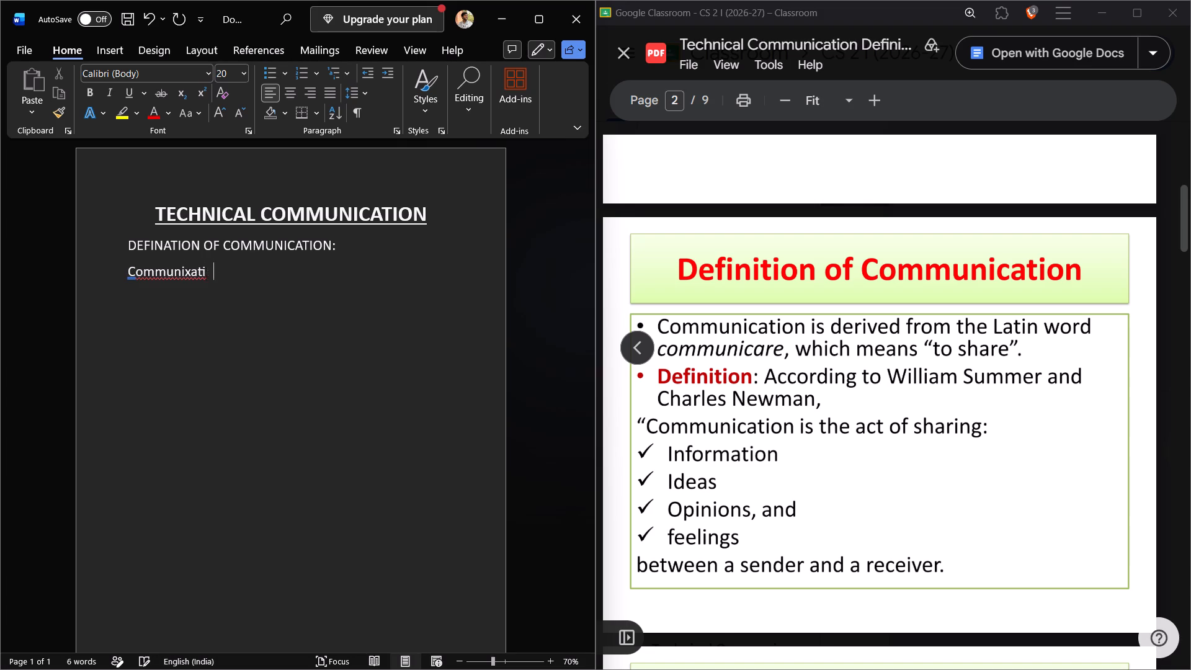
{"action": "key", "text": "BackSpace"}
{"action": "key", "text": "BackSpace"}
{"action": "key", "text": "BackSpace"}
{"action": "key", "text": "BackSpace"}
{"action": "type", "text": "cation"}
{"action": "key", "text": "space"}
Continue the sentence under the definition heading with "is derived from the".
{"action": "type", "text": "is derived"}
{"action": "key", "text": "space"}
{"action": "type", "text": "from thw"}
{"action": "key", "text": "space"}
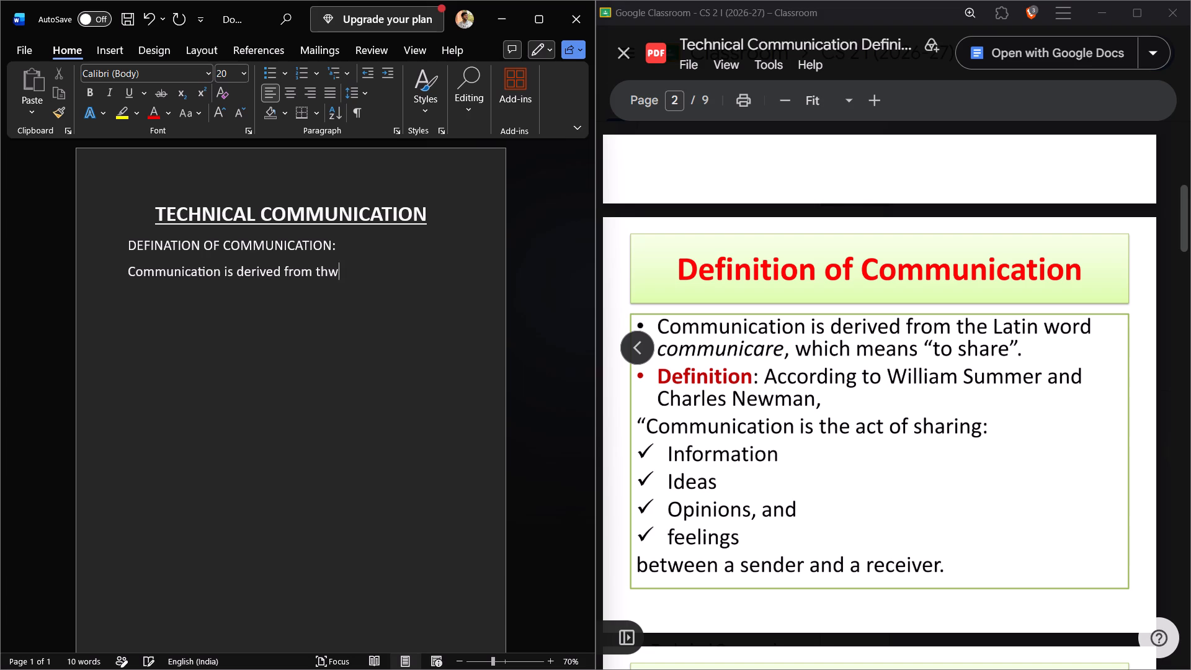
{"action": "key", "text": "BackSpace"}
{"action": "key", "text": "BackSpace"}
{"action": "type", "text": "e"}
{"action": "key", "text": "space"}
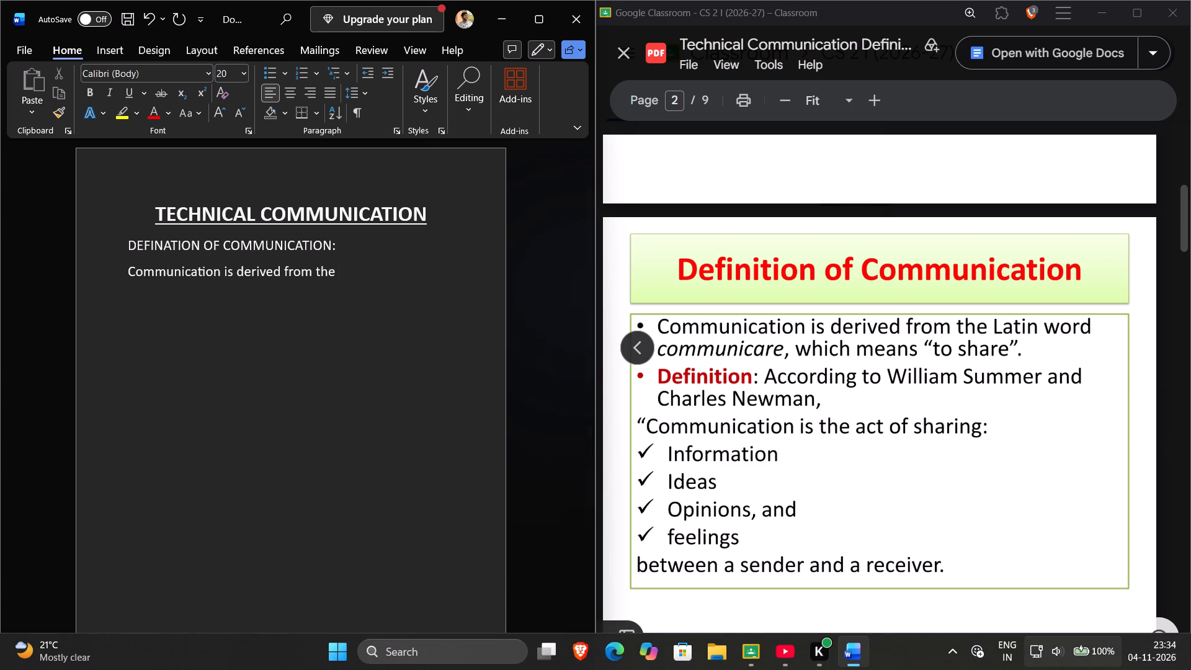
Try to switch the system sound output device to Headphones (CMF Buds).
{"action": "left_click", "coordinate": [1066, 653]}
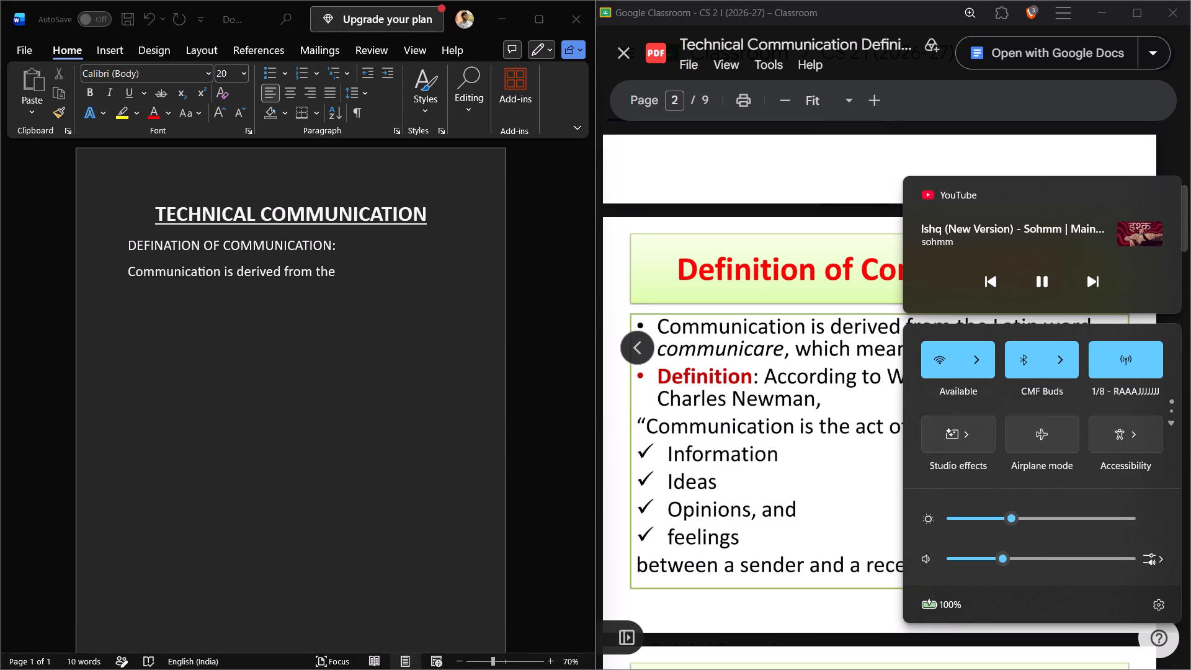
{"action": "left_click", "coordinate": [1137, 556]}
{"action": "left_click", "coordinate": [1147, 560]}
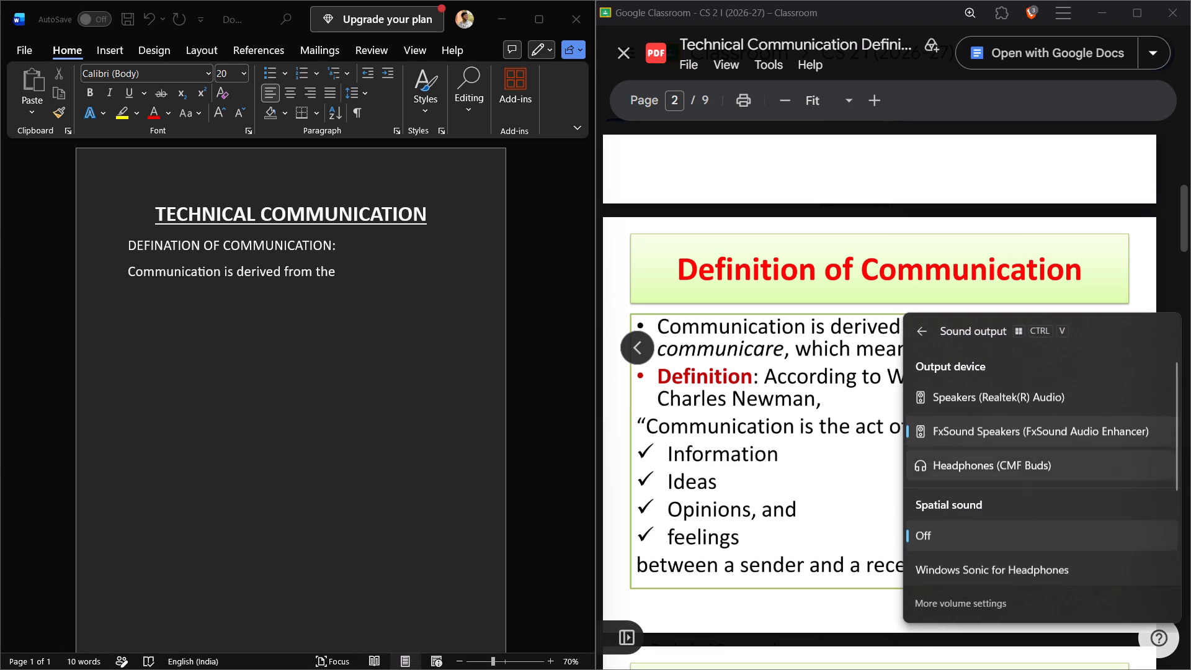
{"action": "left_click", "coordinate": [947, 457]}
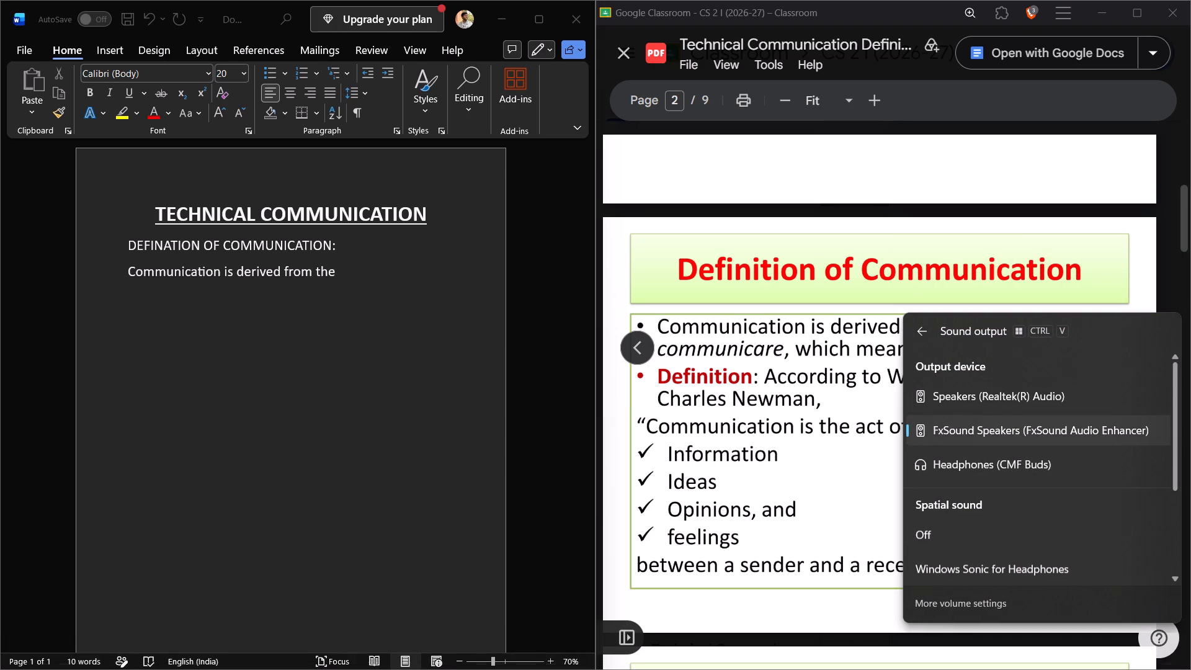
Continue the Word document's sentence with "Latin word", capitalising the first letter of Latin.
{"action": "left_click", "coordinate": [365, 282]}
{"action": "type", "text": "latin wor"}
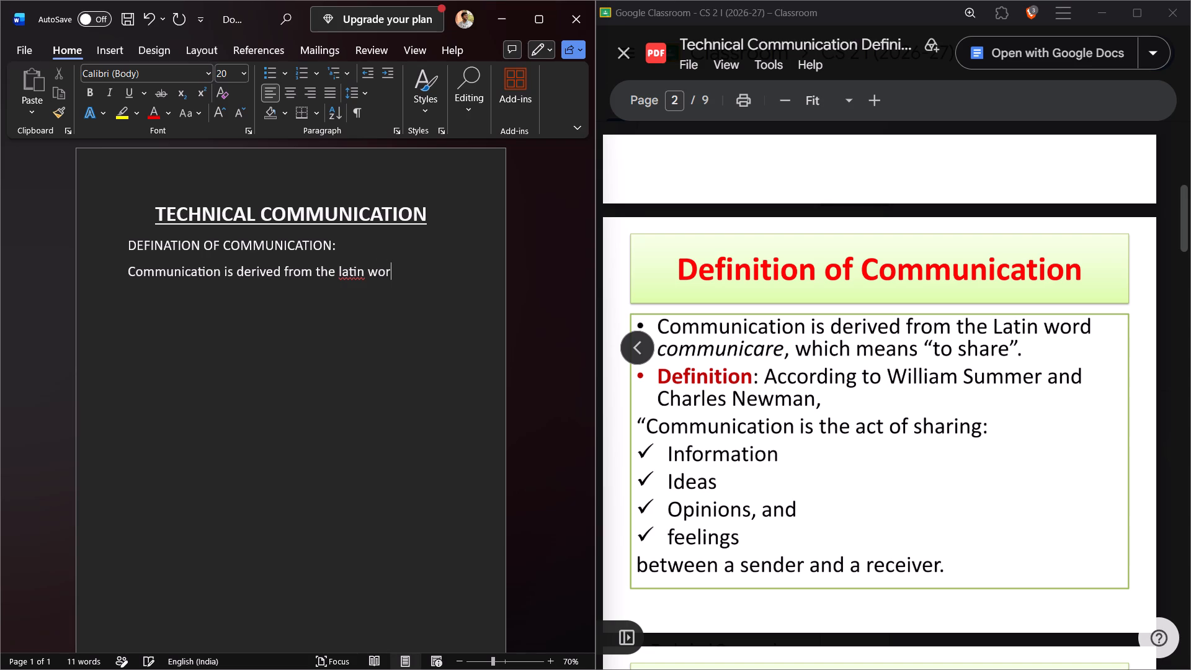
{"action": "key", "text": "Left"}
{"action": "key", "text": "Left"}
{"action": "key", "text": "Left"}
{"action": "key", "text": "Left"}
{"action": "key", "text": "Left"}
{"action": "key", "text": "Left"}
{"action": "key", "text": "Left"}
{"action": "key", "text": "Left"}
{"action": "key", "text": "BackSpace"}
{"action": "key", "text": "shift+l"}
{"action": "key", "text": "Right"}
{"action": "key", "text": "Right"}
{"action": "key", "text": "Right"}
{"action": "key", "text": "Right"}
{"action": "key", "text": "Right"}
{"action": "key", "text": "Right"}
{"action": "key", "text": "Right"}
{"action": "key", "text": "Right"}
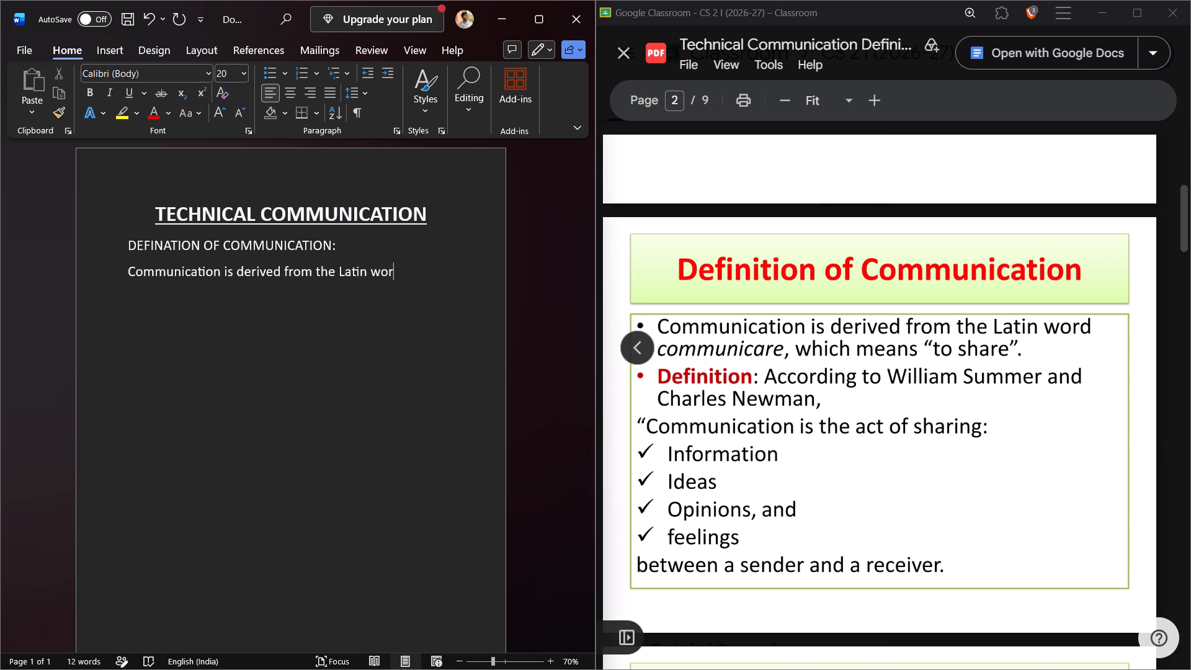
{"action": "type", "text": "d"}
{"action": "key", "text": "space"}
Complete the sentence with "communicare, which means “to share”.".
{"action": "type", "text": "commi"}
{"action": "key", "text": "BackSpace"}
{"action": "key", "text": "u"}
{"action": "type", "text": "nicare"}
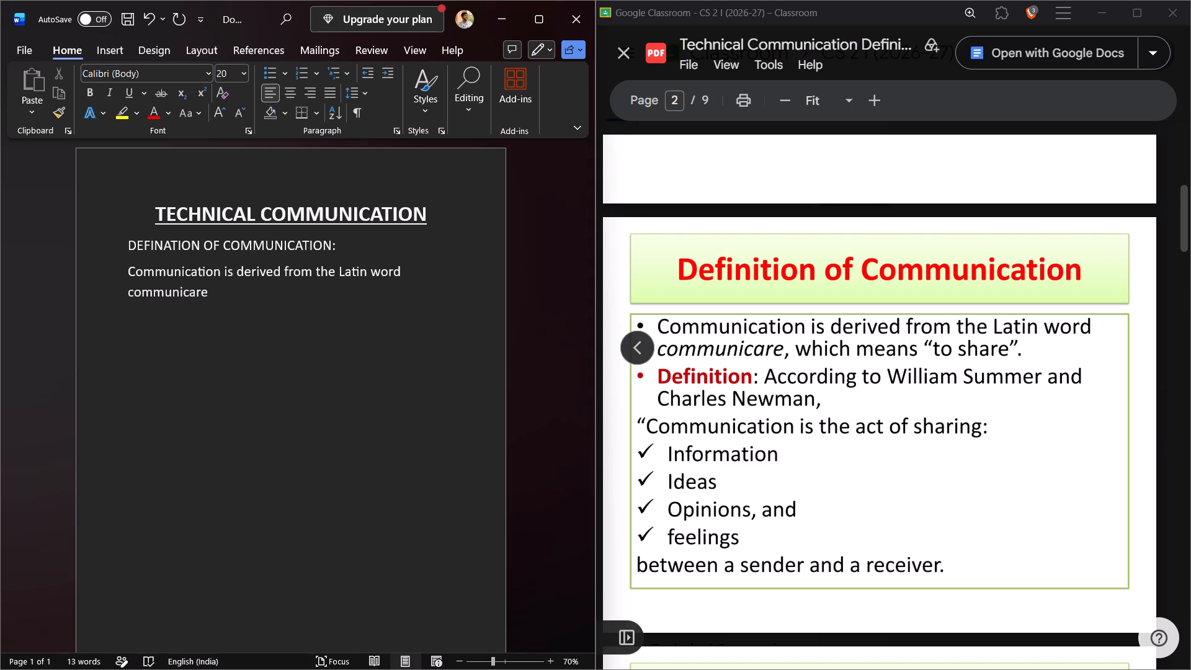
{"action": "type", "text": ", whichm"}
{"action": "key", "text": "BackSpace"}
{"action": "key", "text": "space"}
{"action": "type", "text": "means '"}
{"action": "key", "text": "space"}
{"action": "key", "text": "BackSpace"}
{"action": "key", "text": "BackSpace"}
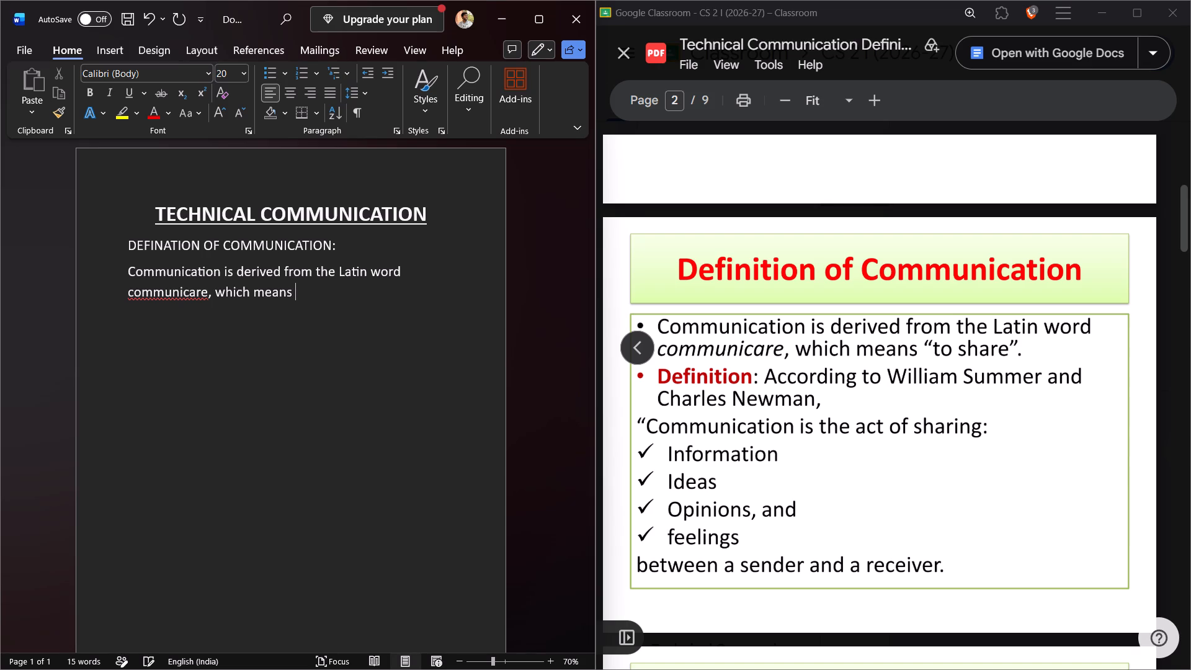
{"action": "key", "text": "shift+quotedbl"}
{"action": "type", "text": "to share"}
{"action": "key", "text": "shift+quotedbl"}
{"action": "key", "text": "period"}
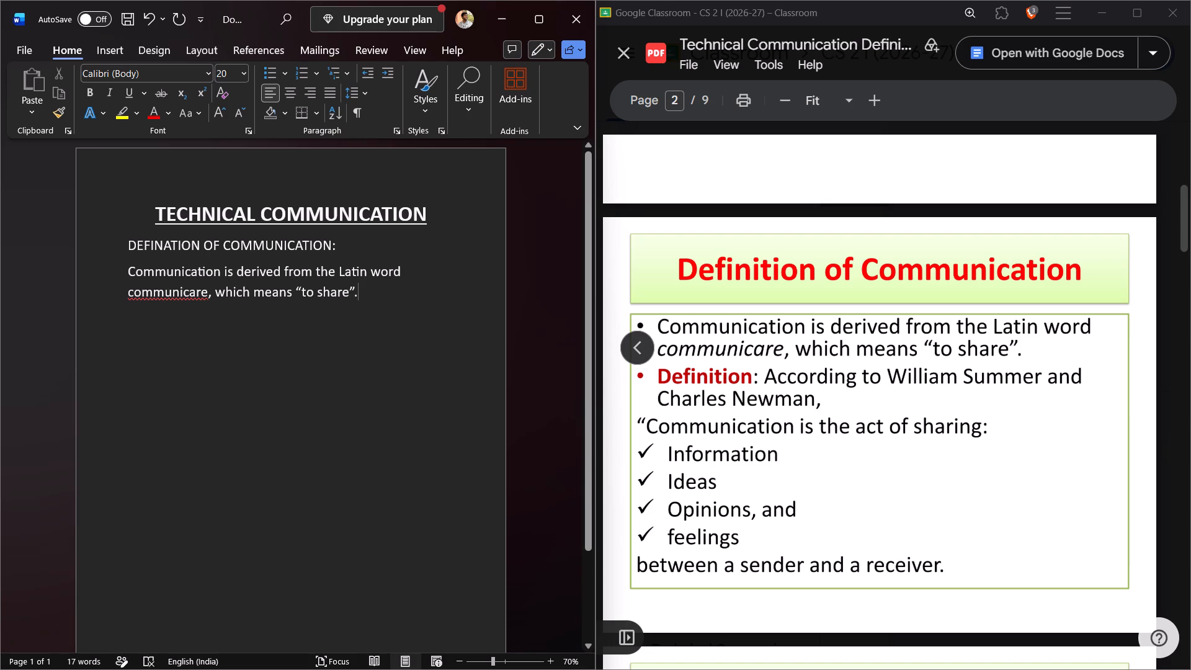
Ignore all spelling flags for the word "communicare".
{"action": "left_click", "coordinate": [197, 293]}
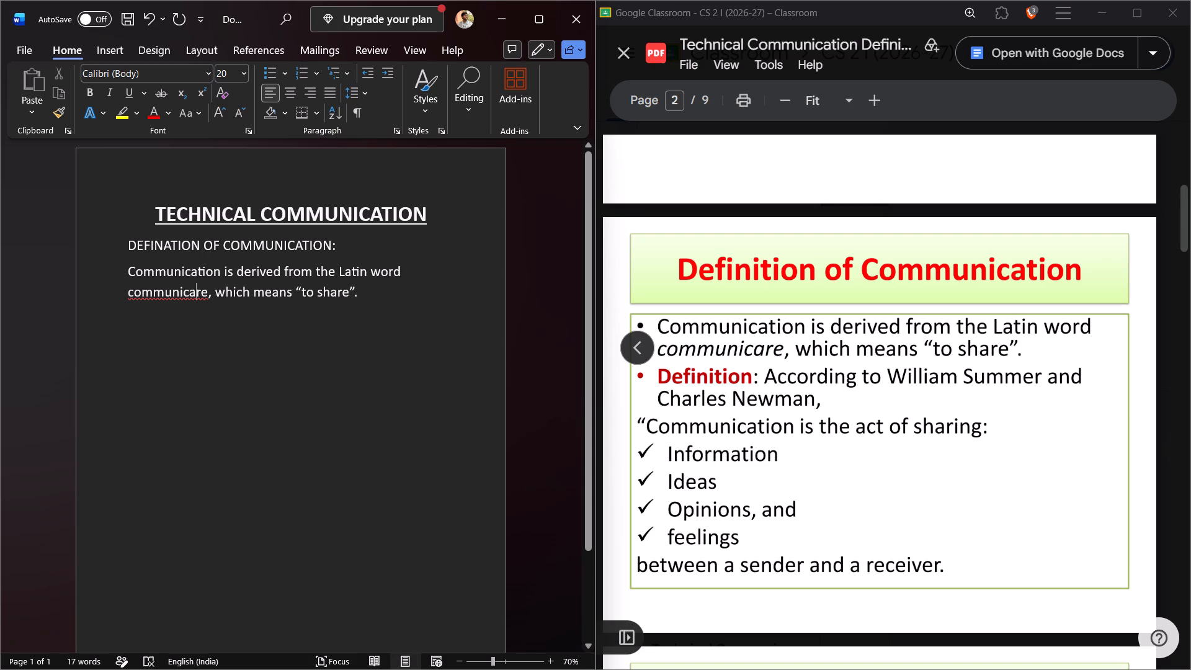
{"action": "right_click", "coordinate": [163, 290]}
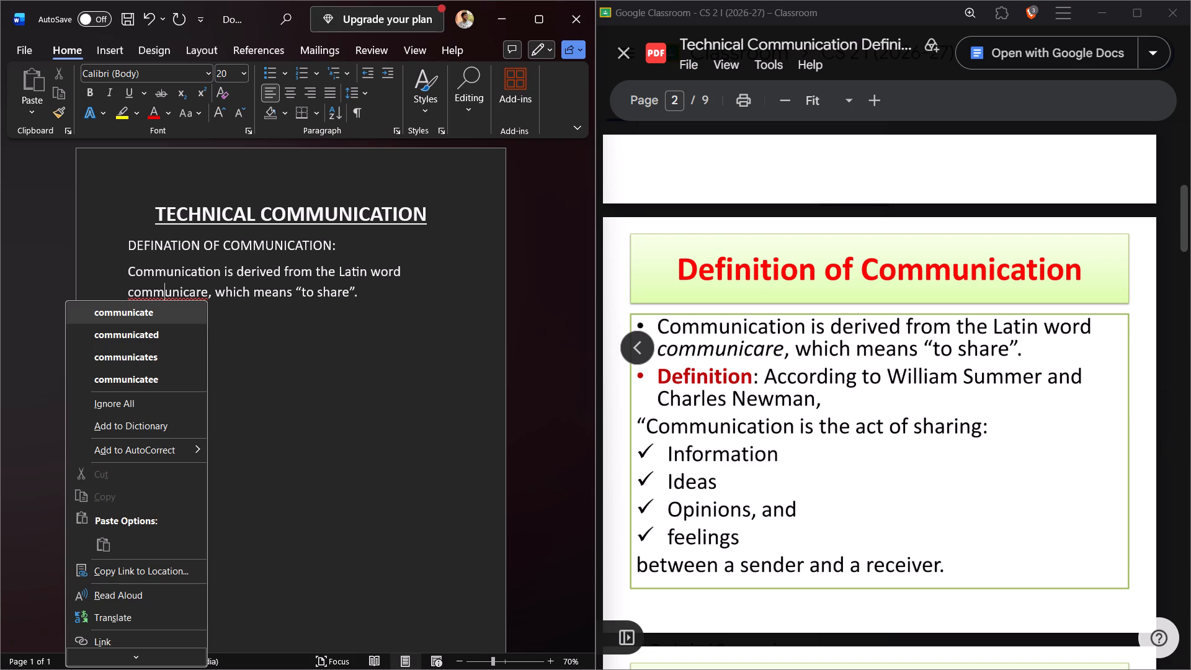
{"action": "left_click", "coordinate": [118, 398]}
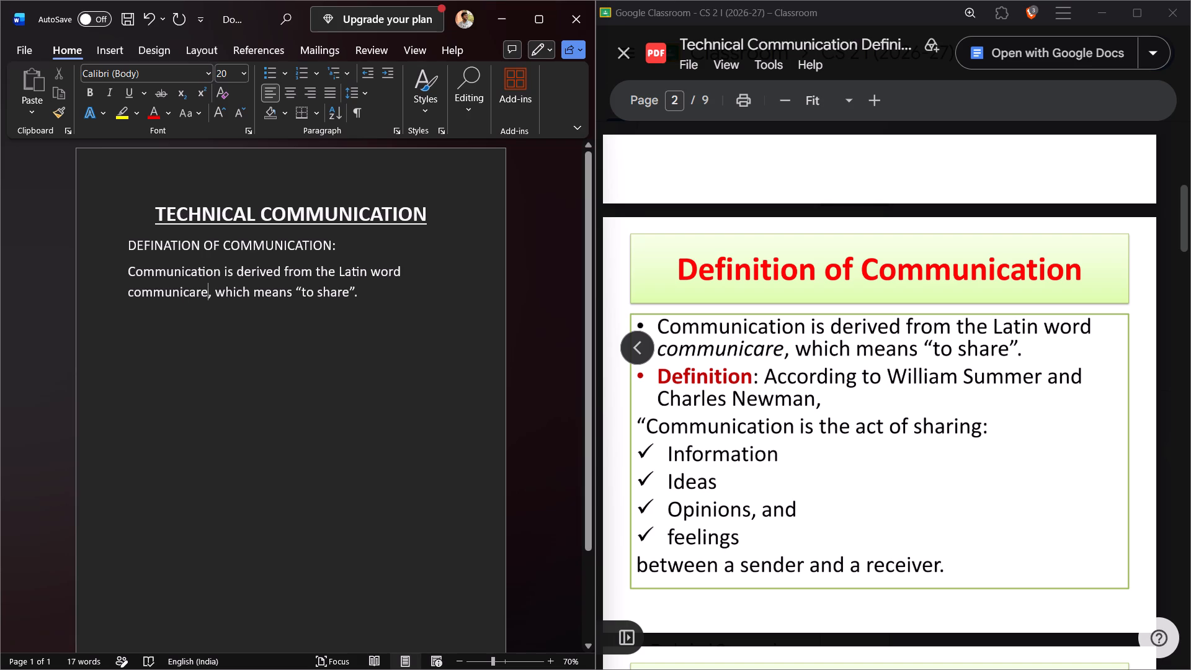
Add the bold label "Definition:" on a new line below the first sentence.
{"action": "left_click", "coordinate": [410, 302]}
{"action": "key", "text": "Return"}
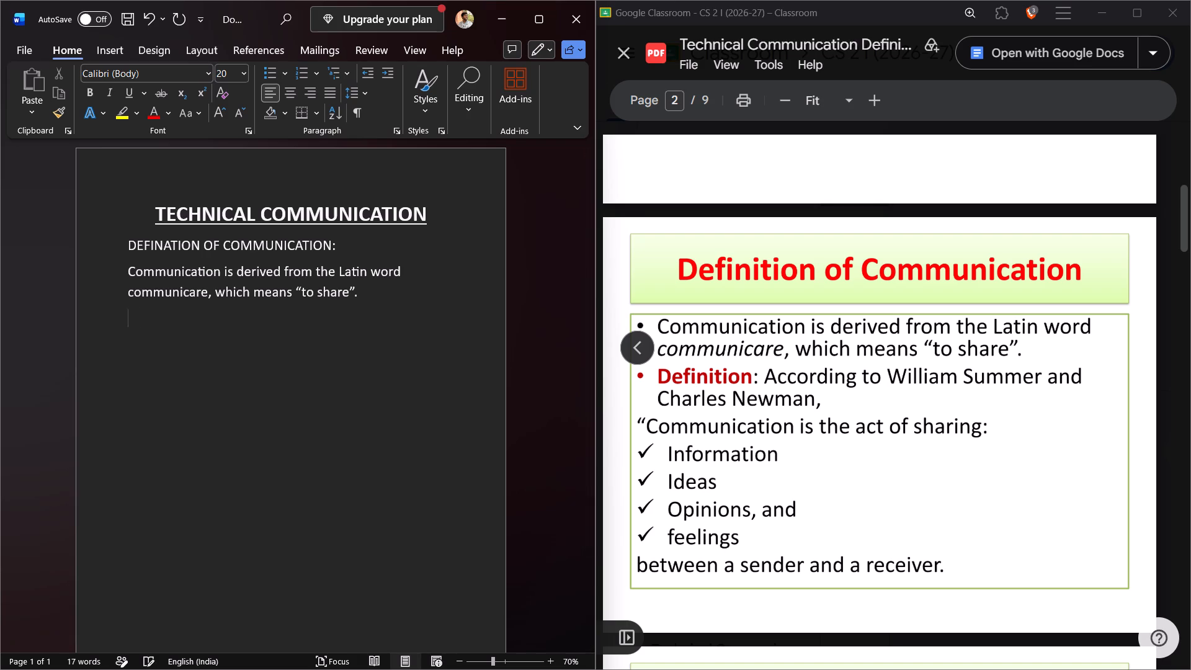
{"action": "left_click", "coordinate": [88, 96]}
{"action": "type", "text": "defination:"}
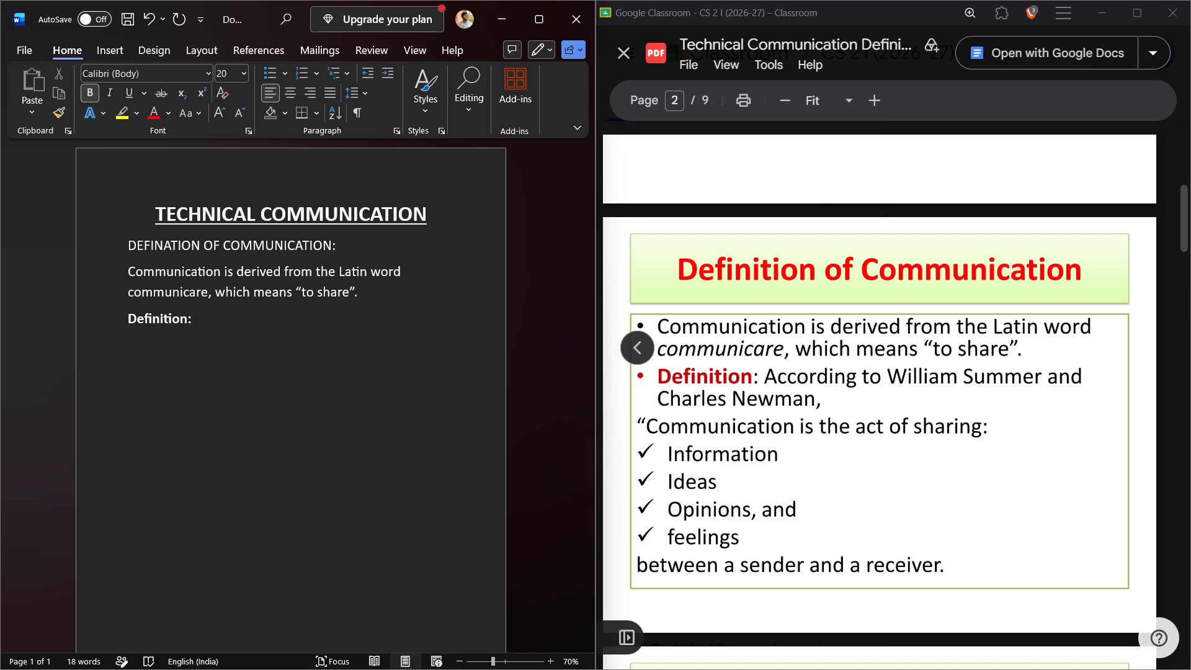
Continue after the Definition label in non-bold text with "According to William Summer".
{"action": "left_click", "coordinate": [88, 96]}
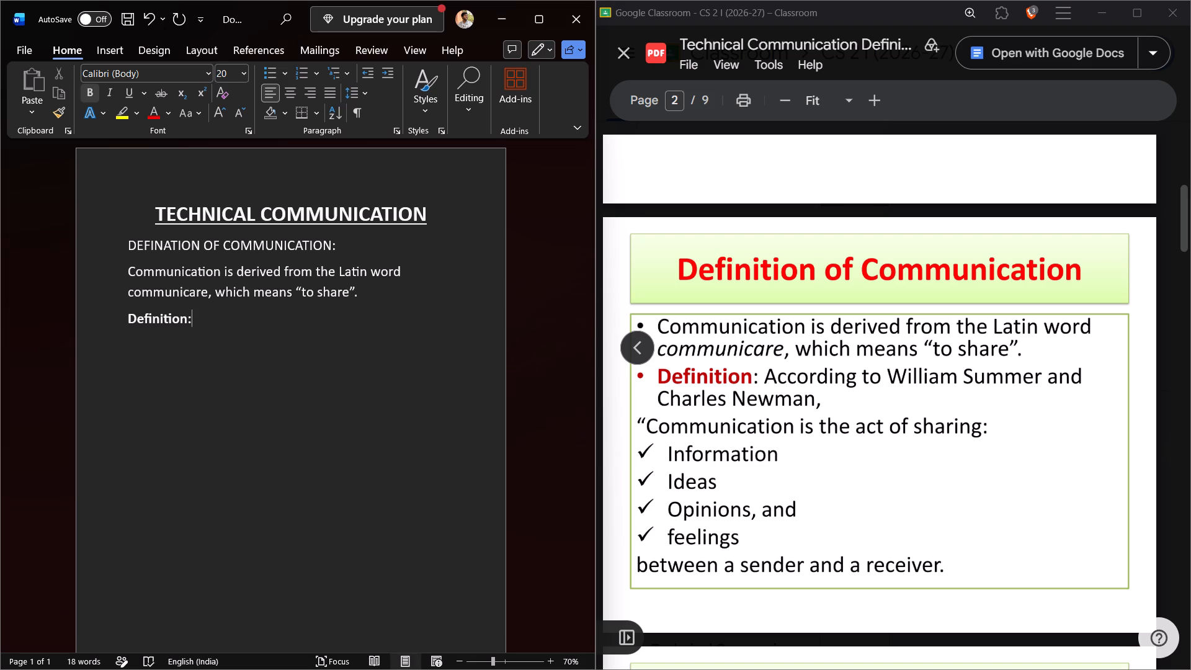
{"action": "key", "text": "space"}
{"action": "type", "text": "acoo"}
{"action": "key", "text": "BackSpace"}
{"action": "key", "text": "BackSpace"}
{"action": "key", "text": "BackSpace"}
{"action": "key", "text": "BackSpace"}
{"action": "type", "text": "Accoridn"}
{"action": "key", "text": "BackSpace"}
{"action": "key", "text": "BackSpace"}
{"action": "key", "text": "BackSpace"}
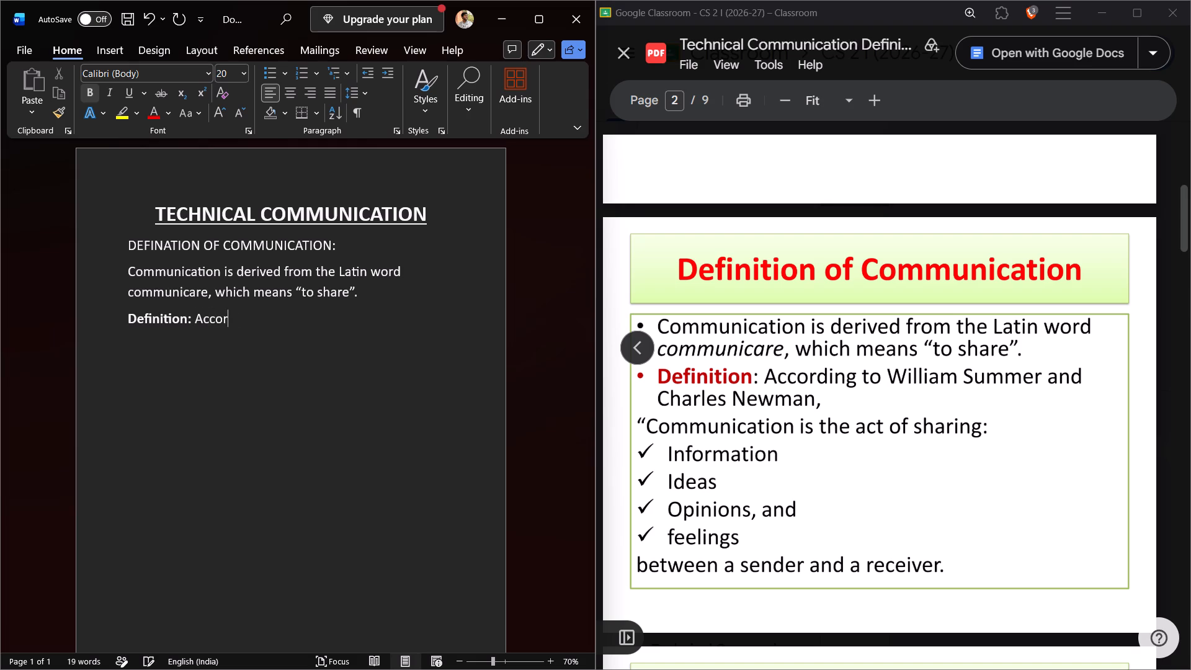
{"action": "key", "text": "f"}
{"action": "key", "text": "BackSpace"}
{"action": "type", "text": "ding"}
{"action": "key", "text": "space"}
{"action": "type", "text": "to William"}
{"action": "key", "text": "space"}
{"action": "type", "text": "Summer"}
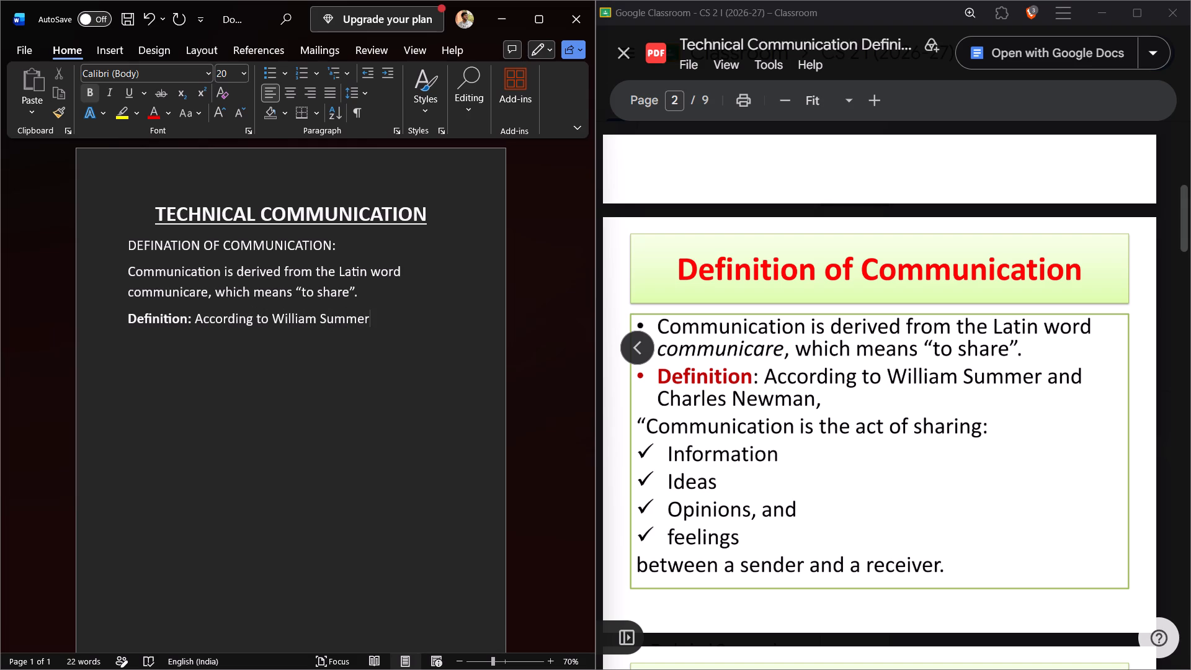
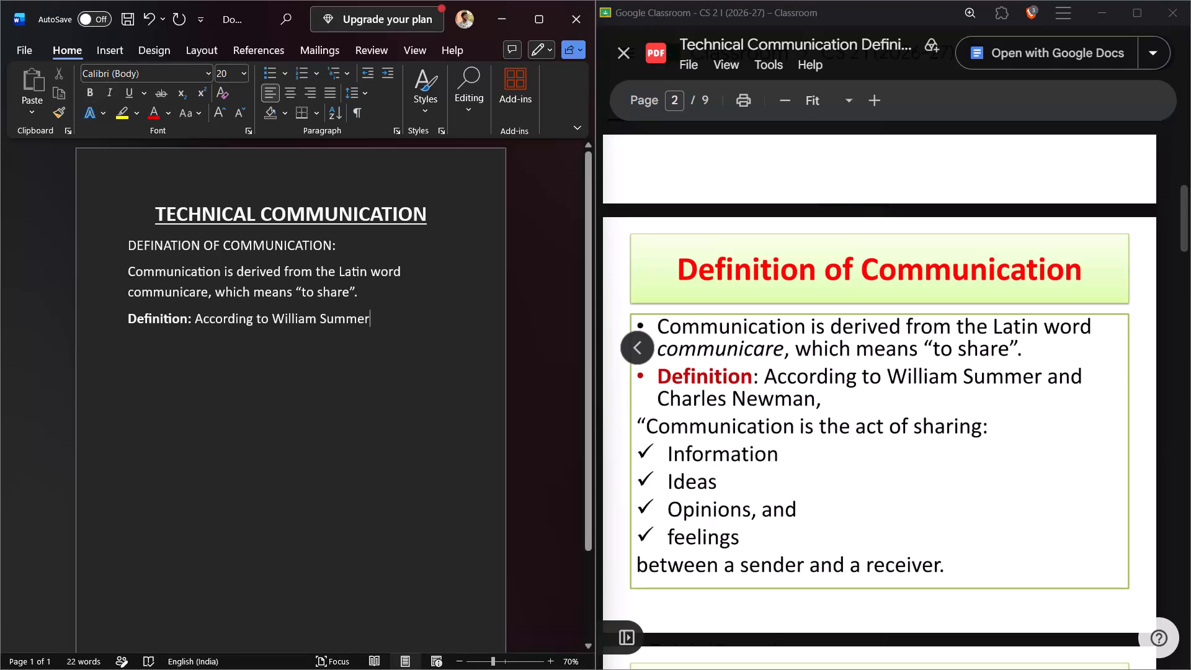
Complete the Definition line with "and Charles Newman," after "William Summer" and start a new line.
{"action": "key", "text": "period"}
{"action": "key", "text": "BackSpace"}
{"action": "key", "text": "space"}
{"action": "type", "text": "and Charles New"}
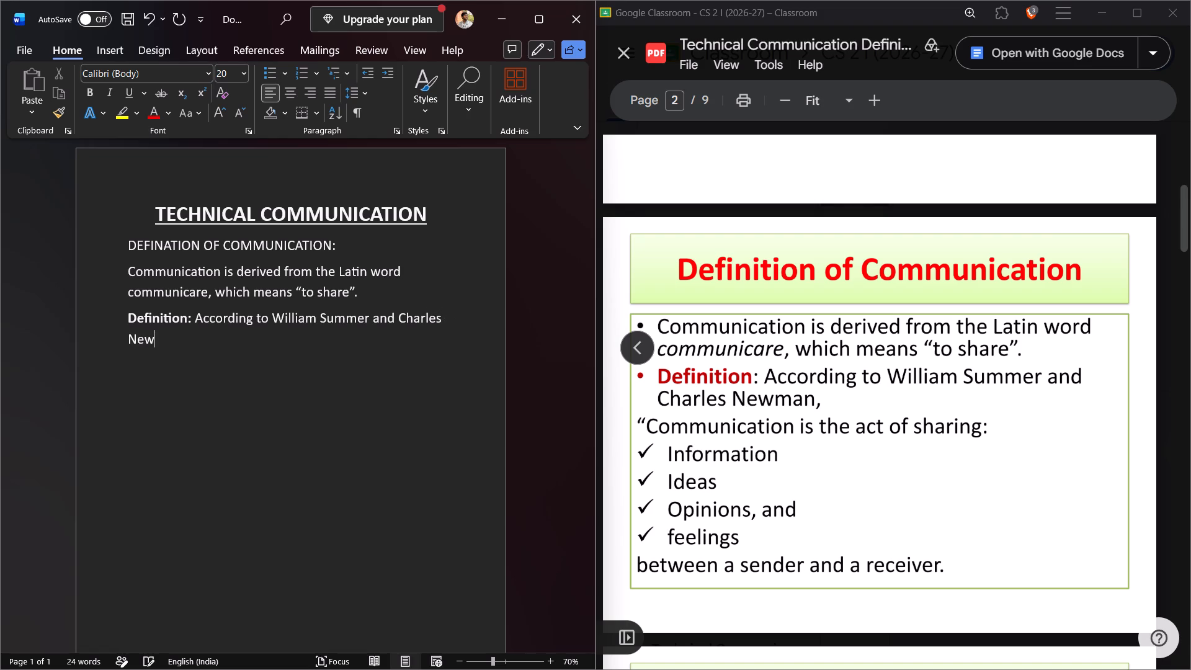
{"action": "type", "text": "man"}
{"action": "key", "text": "comma"}
{"action": "key", "text": "Return"}
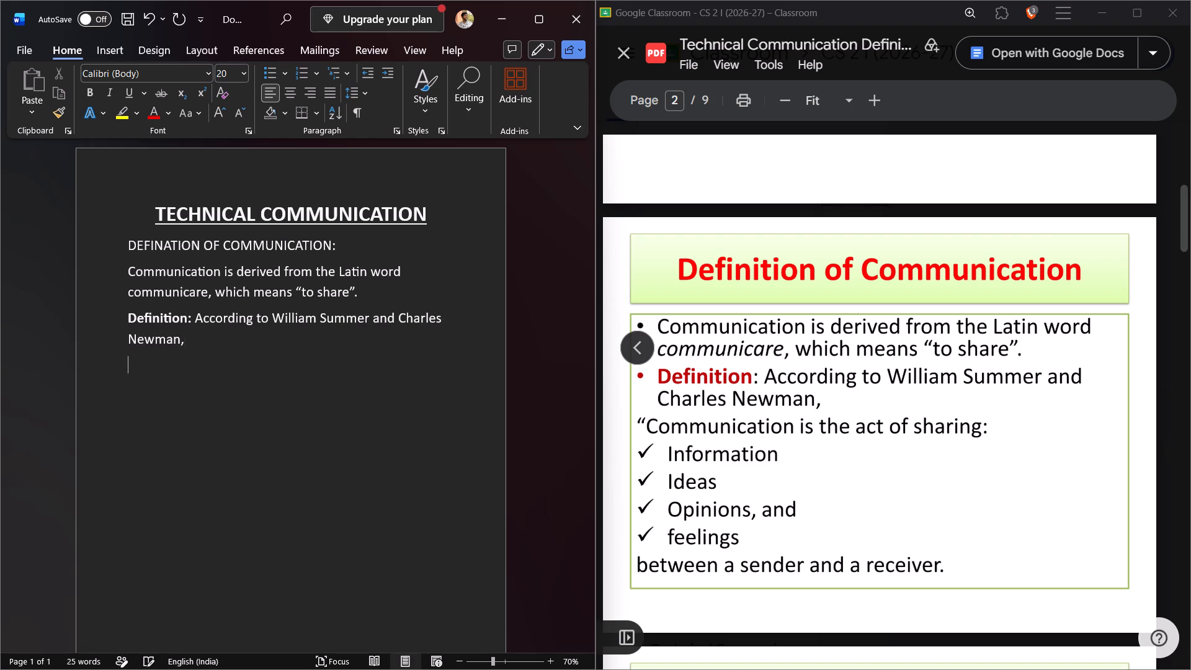
Add the line “Communication is the act of sharing: with an opening quotation mark below the Definition line.
{"action": "key", "text": "shift+quotedbl"}
{"action": "type", "text": "Communication"}
{"action": "key", "text": "space"}
{"action": "type", "text": "is the ax"}
{"action": "key", "text": "BackSpace"}
{"action": "type", "text": "ch"}
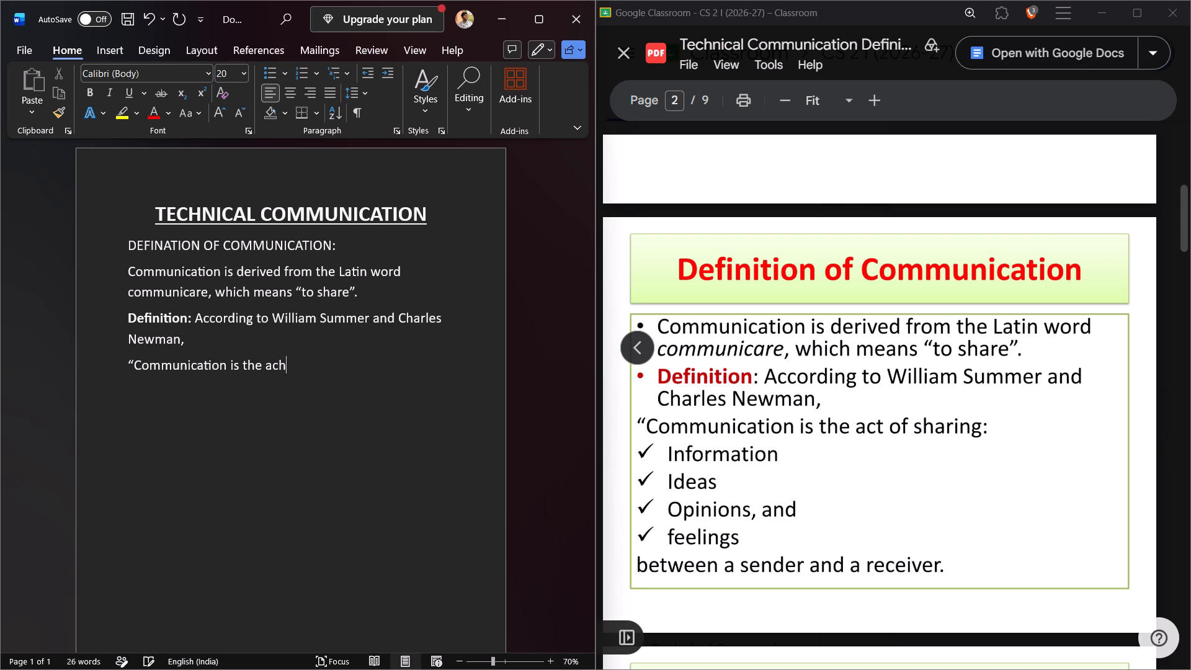
{"action": "key", "text": "BackSpace"}
{"action": "type", "text": "t of things"}
{"action": "key", "text": "space"}
{"action": "key", "text": "BackSpace"}
{"action": "key", "text": "BackSpace"}
{"action": "key", "text": "BackSpace"}
{"action": "key", "text": "BackSpace"}
{"action": "key", "text": "BackSpace"}
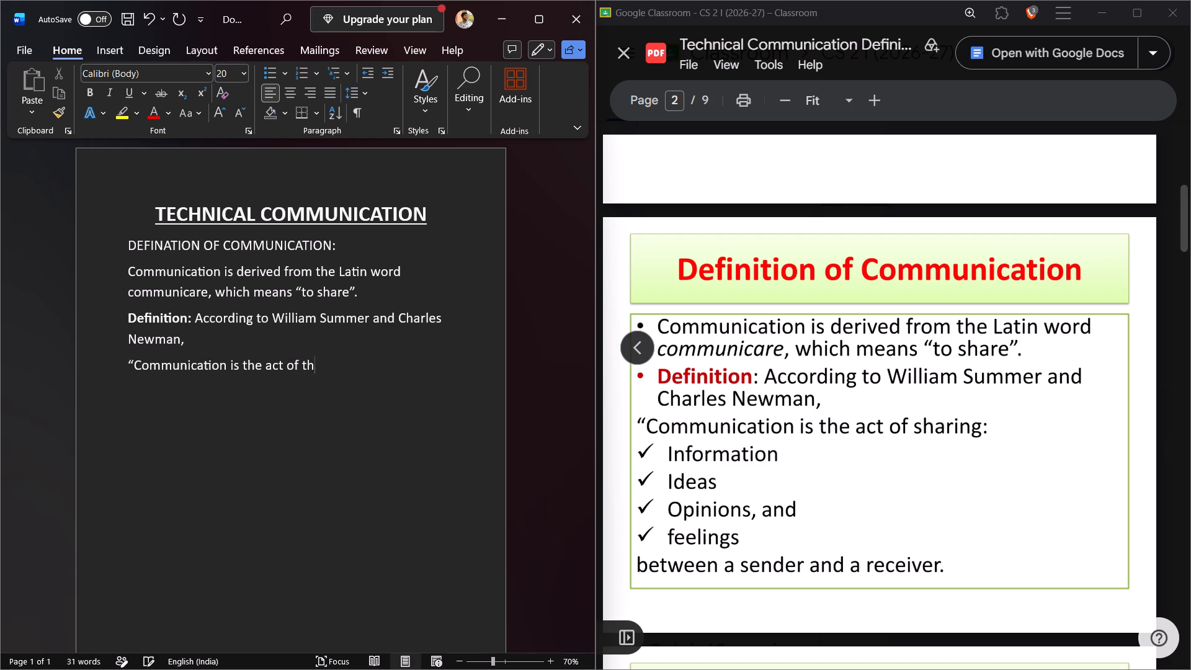
{"action": "key", "text": "BackSpace"}
{"action": "key", "text": "BackSpace"}
{"action": "type", "text": "sharing:"}
{"action": "key", "text": "Return"}
Add a checkmark-bulleted list of Information, Ideas, Opinions and Feelings below the sharing line, then end the list.
{"action": "left_click", "coordinate": [284, 78]}
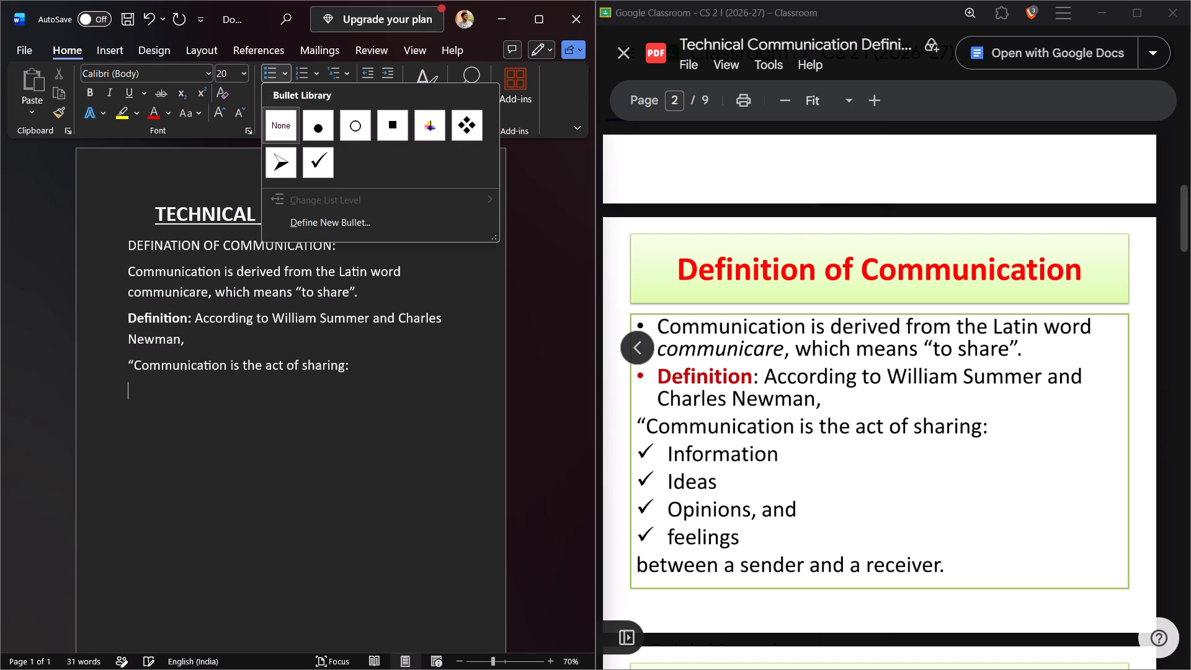
{"action": "left_click", "coordinate": [303, 157]}
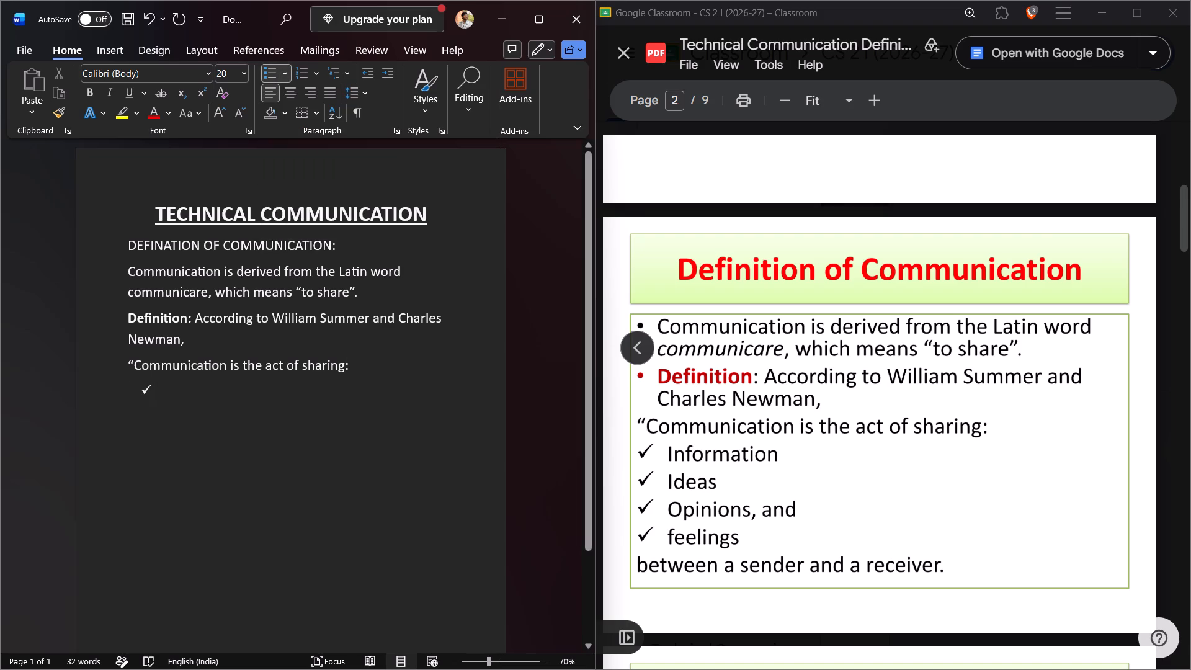
{"action": "type", "text": "Infor"}
{"action": "type", "text": "mation"}
{"action": "key", "text": "Return"}
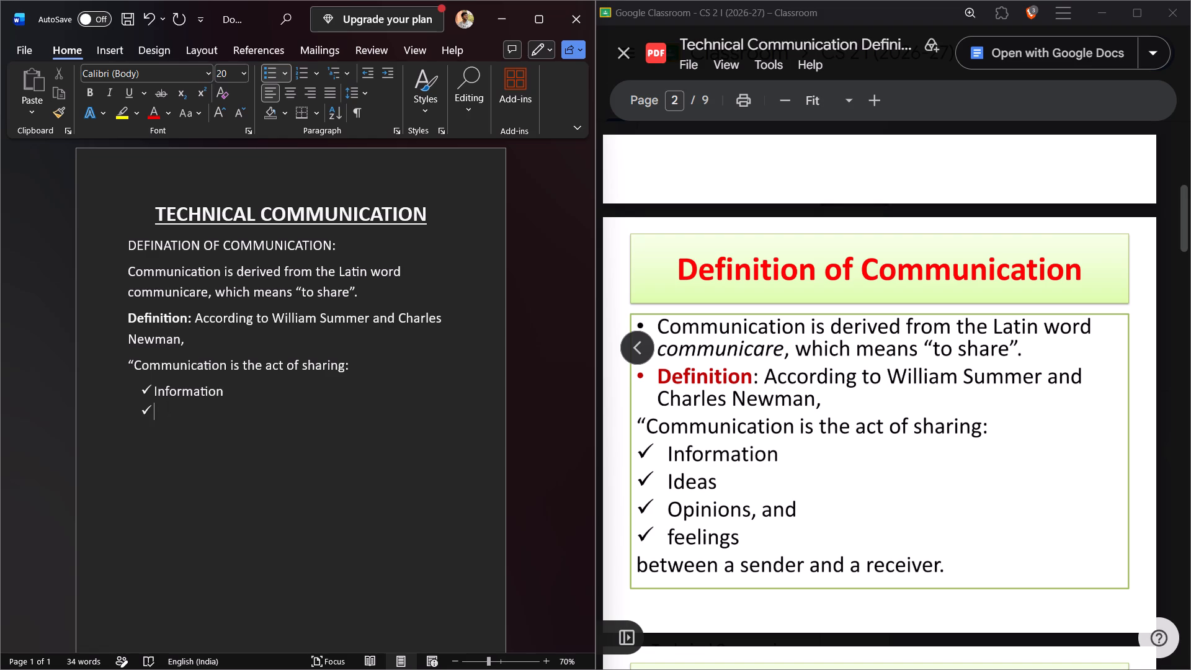
{"action": "type", "text": "idesa"}
{"action": "key", "text": "BackSpace"}
{"action": "key", "text": "BackSpace"}
{"action": "type", "text": "as"}
{"action": "key", "text": "Return"}
{"action": "type", "text": "opinions"}
{"action": "key", "text": "Return"}
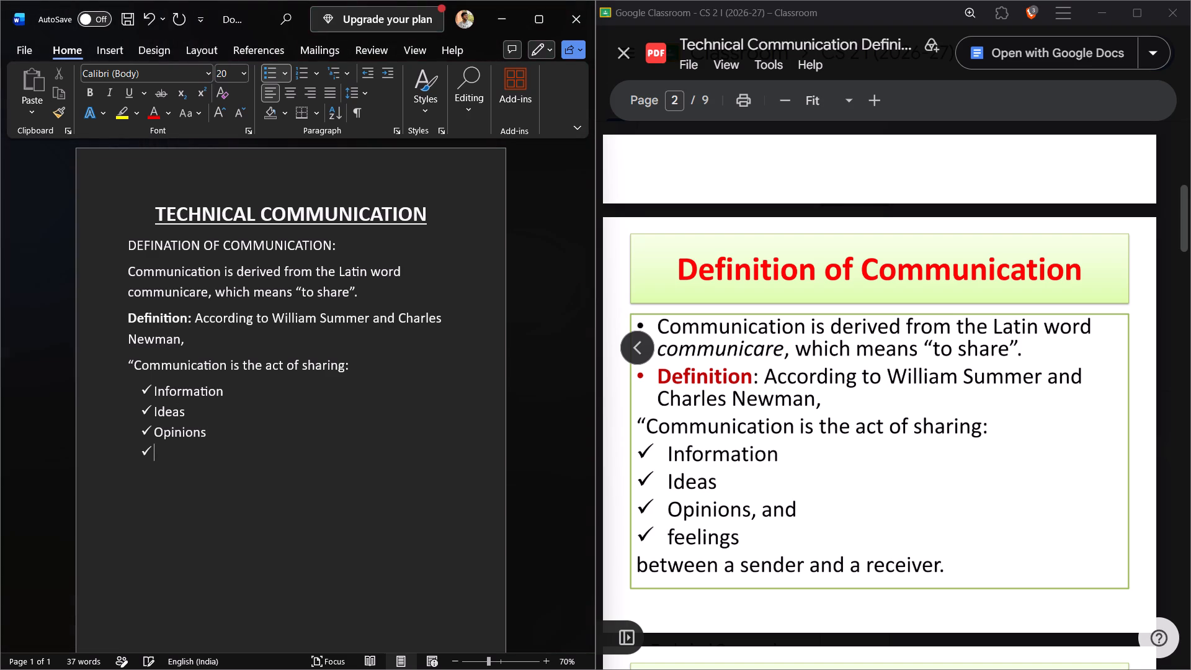
{"action": "type", "text": "feelings"}
{"action": "key", "text": "Return"}
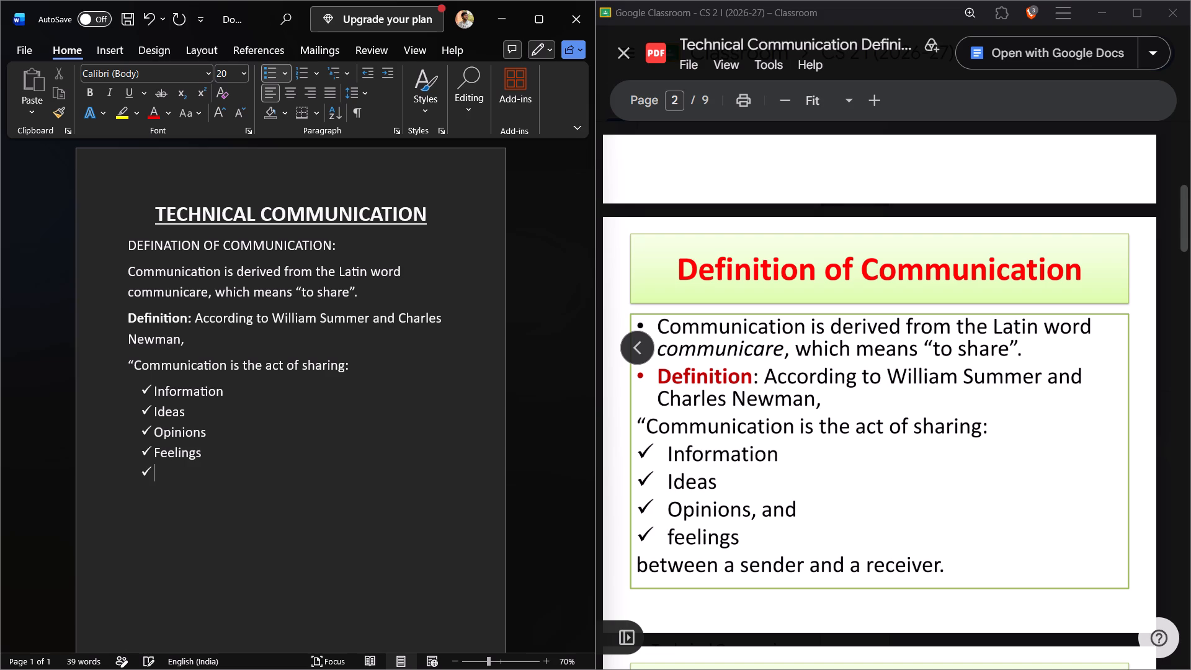
{"action": "key", "text": "Return"}
Add the closing line "Between a sender and a receiver." below the checkmark list.
{"action": "type", "text": "betw"}
{"action": "type", "text": "een a sen"}
{"action": "type", "text": "der and an"}
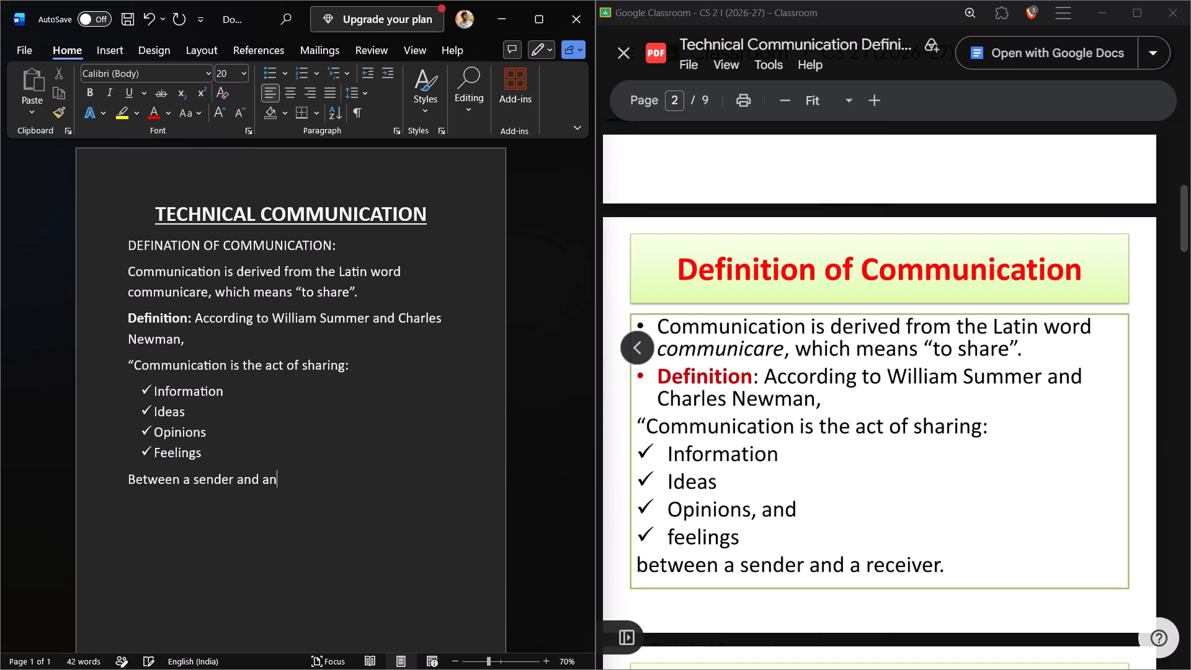
{"action": "key", "text": "BackSpace"}
{"action": "key", "text": "space"}
{"action": "type", "text": "reciever"}
{"action": "key", "text": "period"}
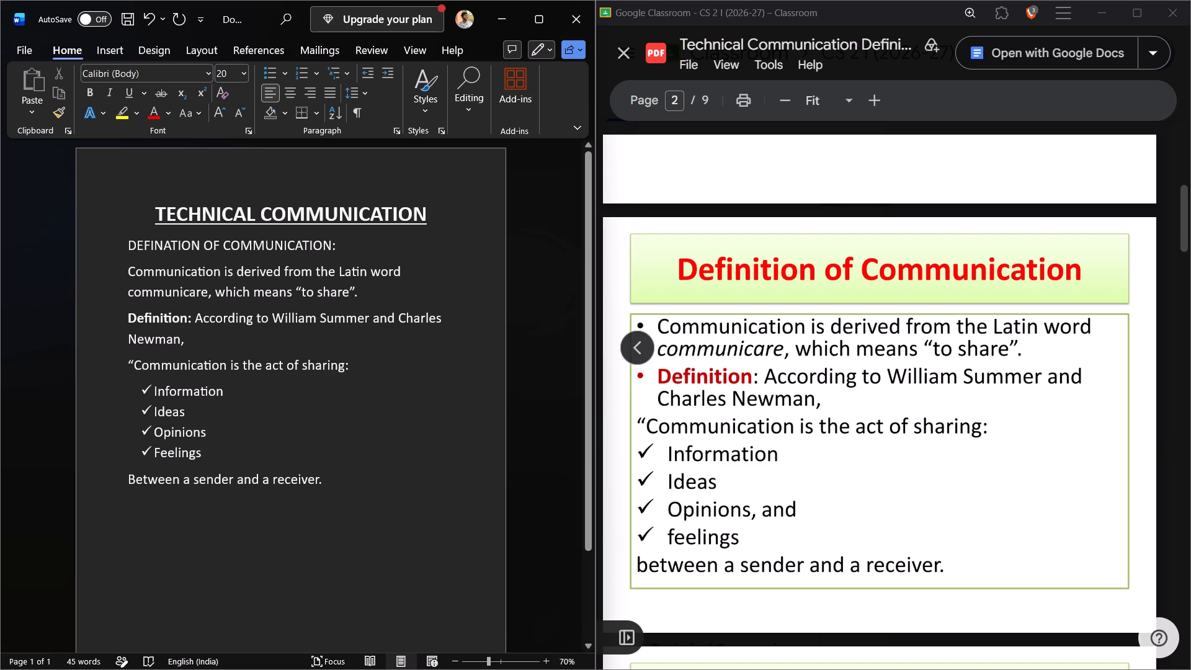
Decrease the indent of the four checkmark items by one level and start a line below the closing text.
{"action": "left_click", "coordinate": [196, 447]}
{"action": "left_click_drag", "start_coordinate": [205, 451], "coordinate": [128, 395]}
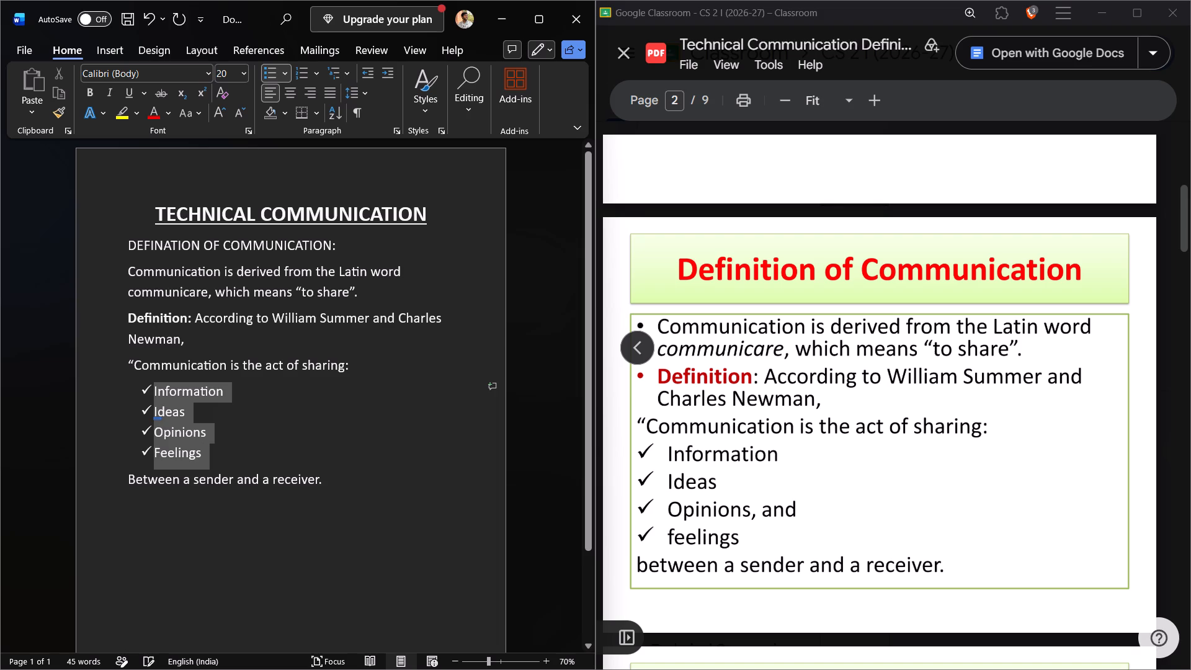
{"action": "left_click_drag", "start_coordinate": [128, 395], "coordinate": [139, 396]}
{"action": "left_click", "coordinate": [361, 76]}
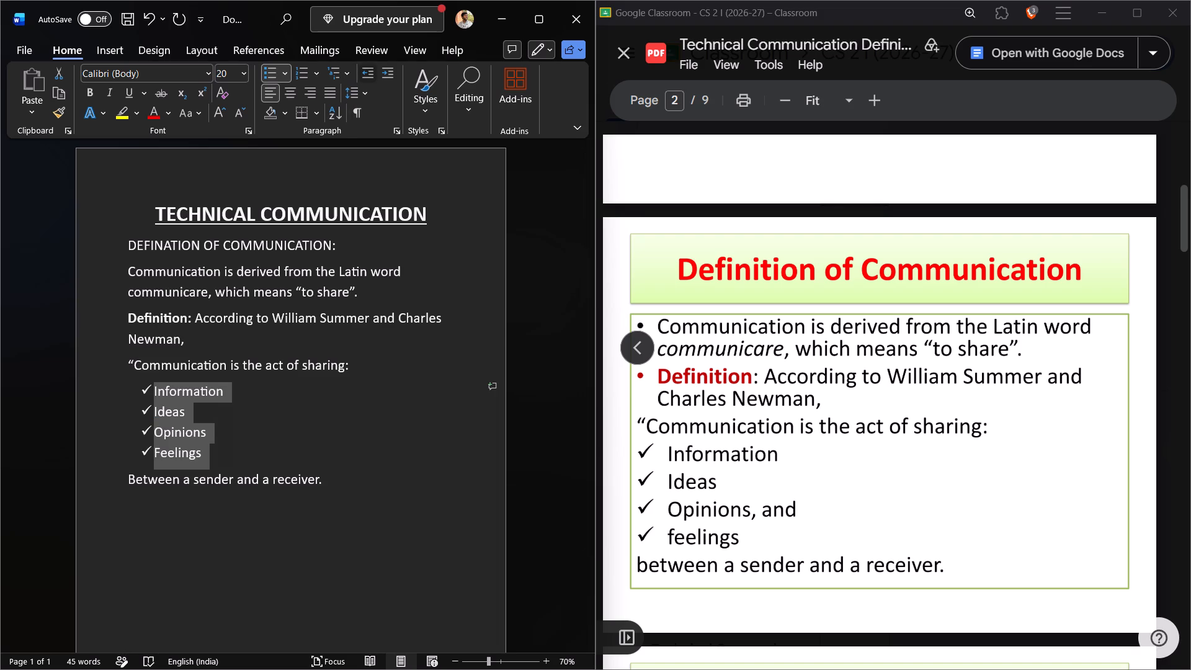
{"action": "left_click", "coordinate": [244, 518]}
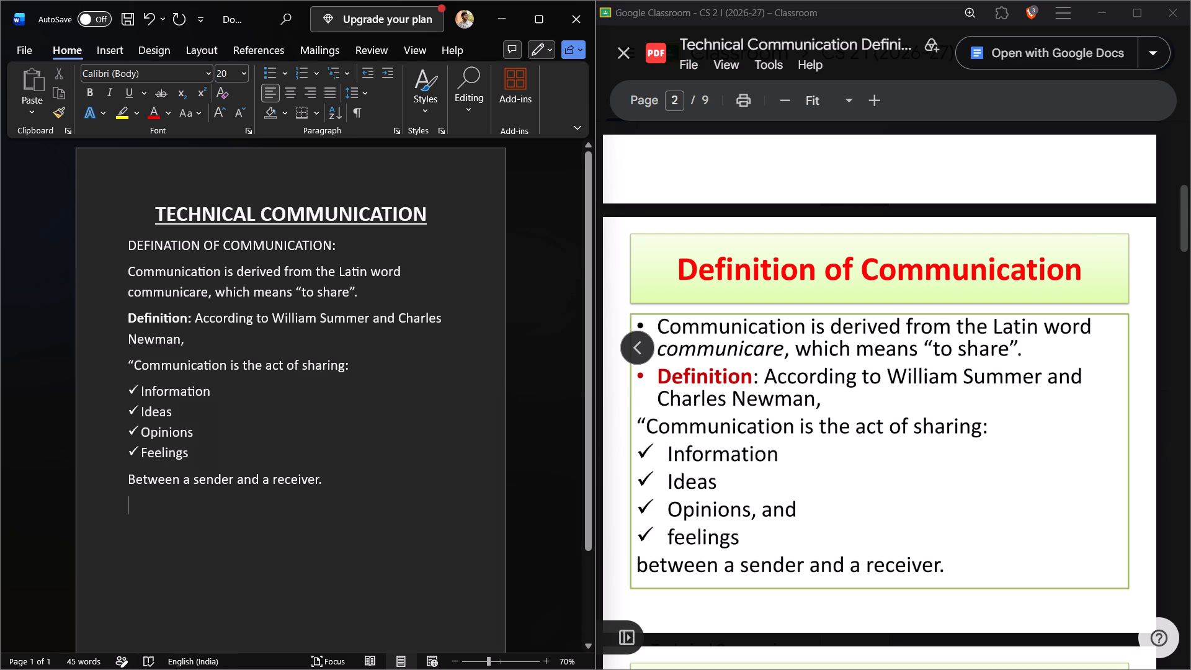
Go to the Features of Technical Communication slide on page 3 of the PDF.
{"action": "scroll", "coordinate": [600, 463], "scroll_direction": "down", "scroll_amount": 1}
{"action": "scroll", "coordinate": [739, 444], "scroll_direction": "down", "scroll_amount": 1}
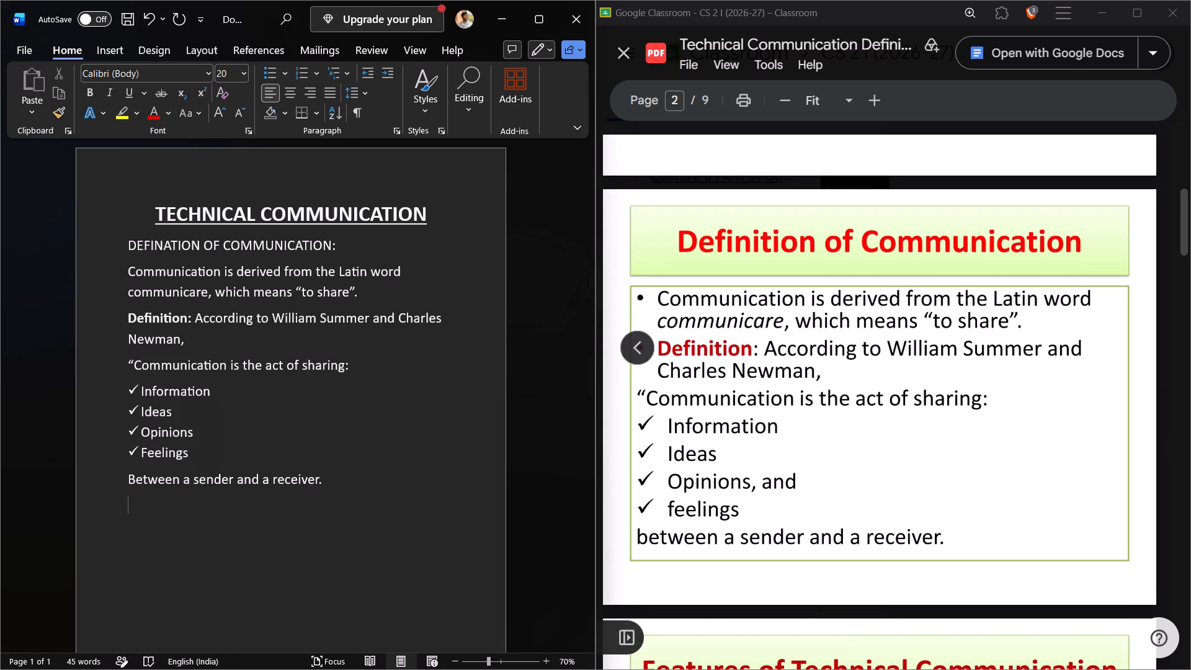
{"action": "scroll", "coordinate": [739, 444], "scroll_direction": "down", "scroll_amount": 2}
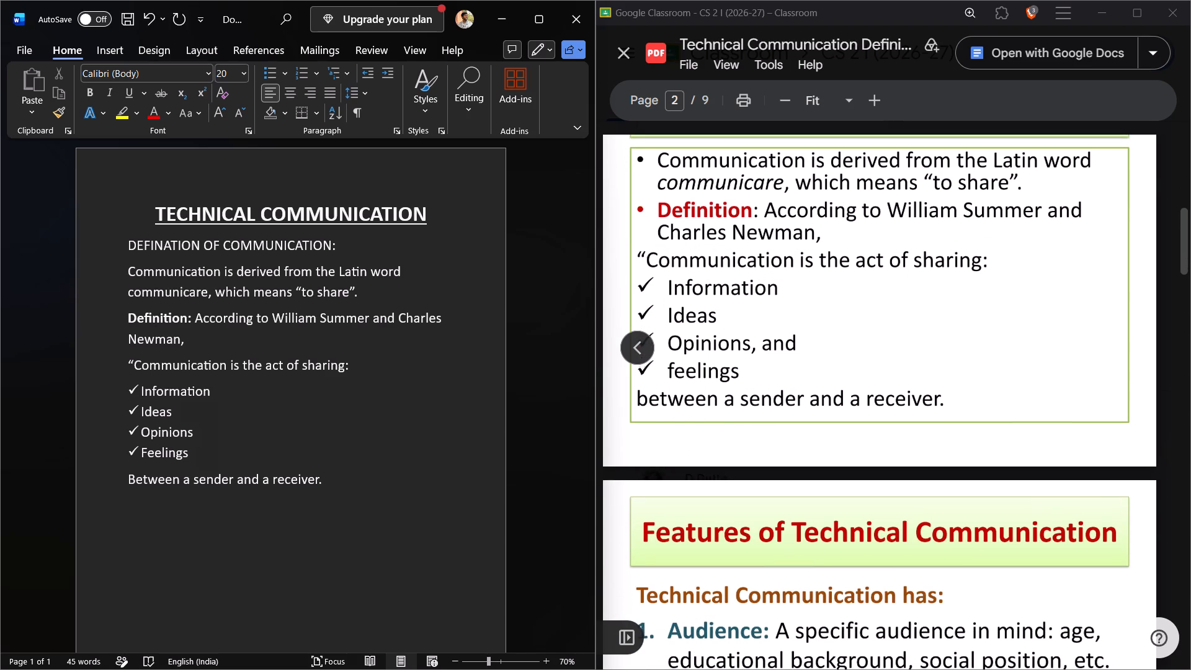
{"action": "scroll", "coordinate": [739, 444], "scroll_direction": "down", "scroll_amount": 2}
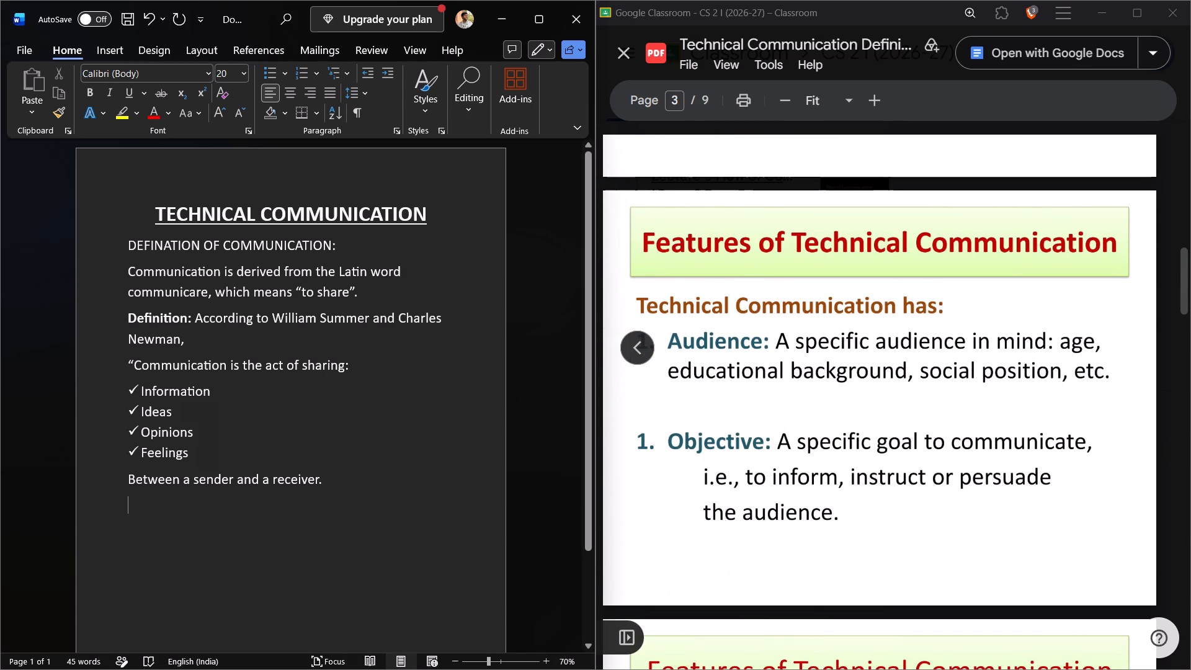
Underline the heading text "DEFINATION OF COMMUNICATION" without its colon, keeping it non-bold.
{"action": "left_click_drag", "start_coordinate": [333, 247], "coordinate": [115, 251]}
{"action": "left_click", "coordinate": [87, 92]}
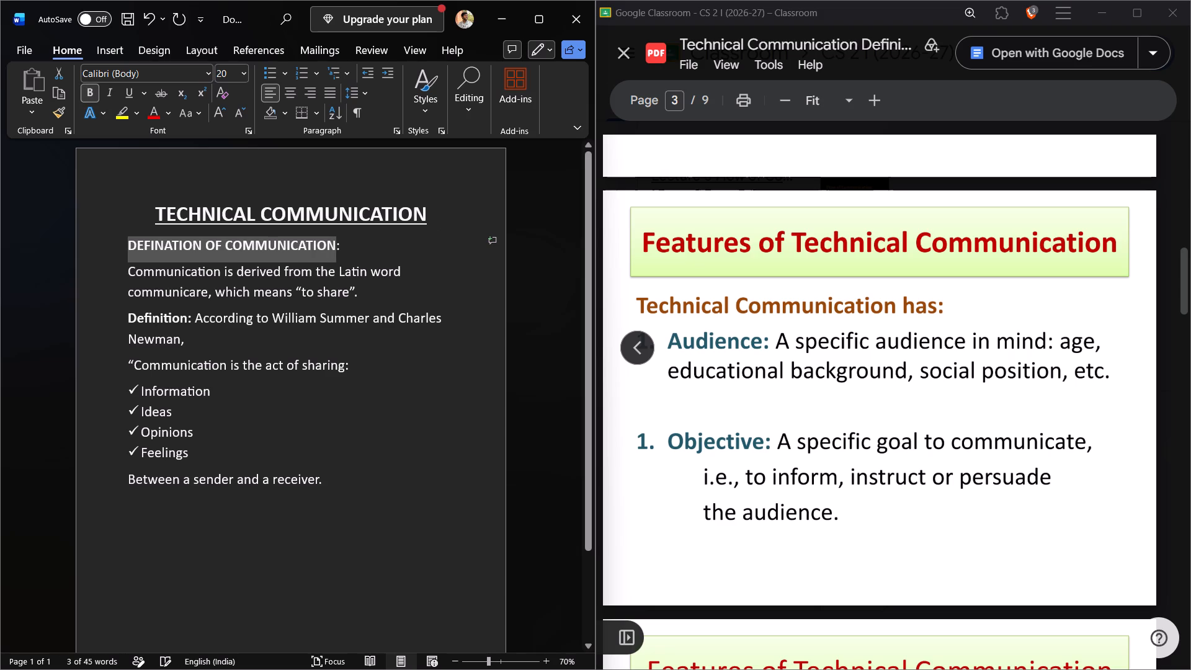
{"action": "left_click", "coordinate": [93, 94]}
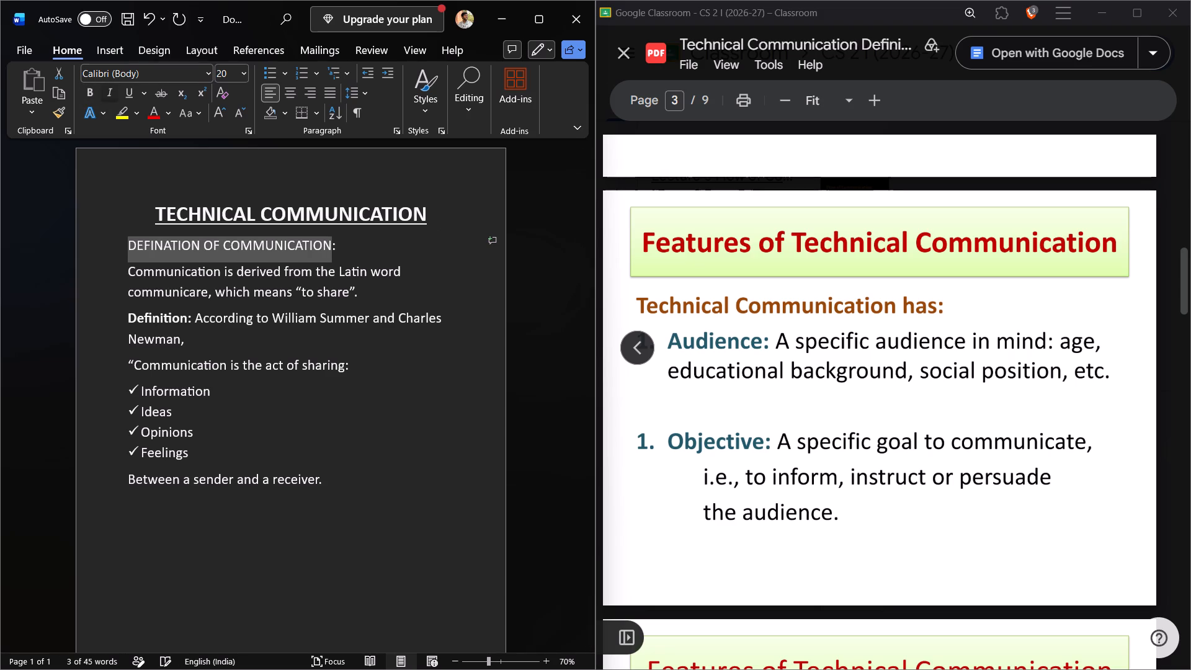
{"action": "left_click", "coordinate": [113, 91]}
{"action": "left_click", "coordinate": [113, 91]}
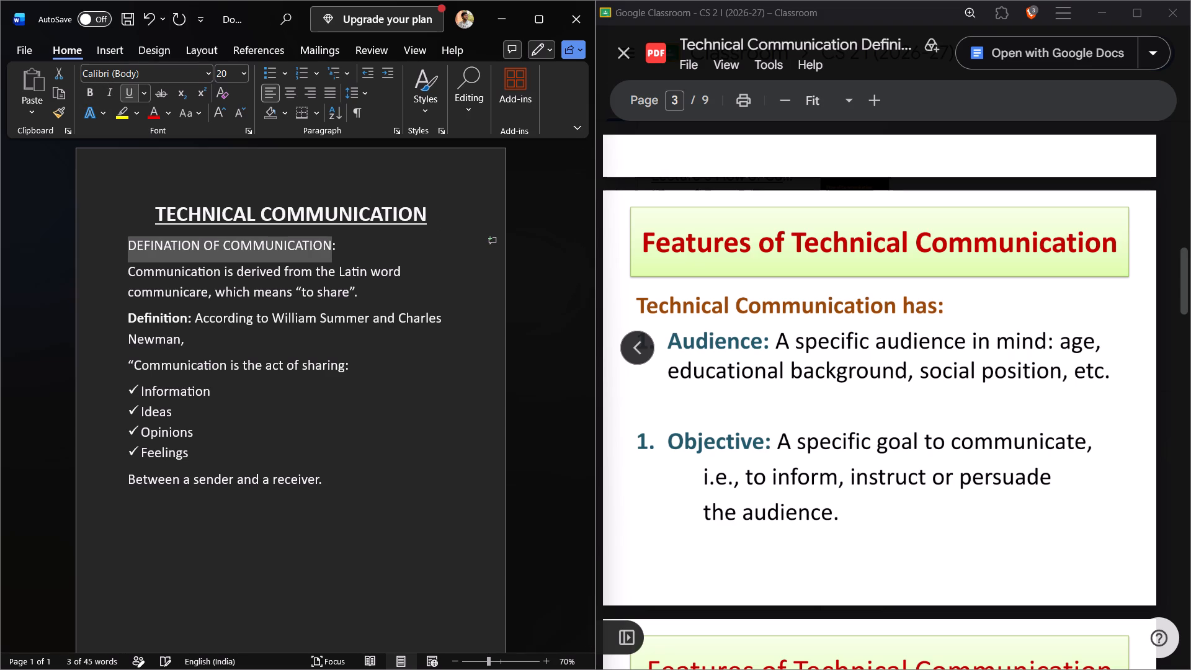
{"action": "left_click", "coordinate": [122, 91]}
Add the underlined heading "FEATURES OF TECHNICAL COMMUNICATION:" in capitals on the line below "Between a sender and a receiver.".
{"action": "left_click", "coordinate": [163, 538]}
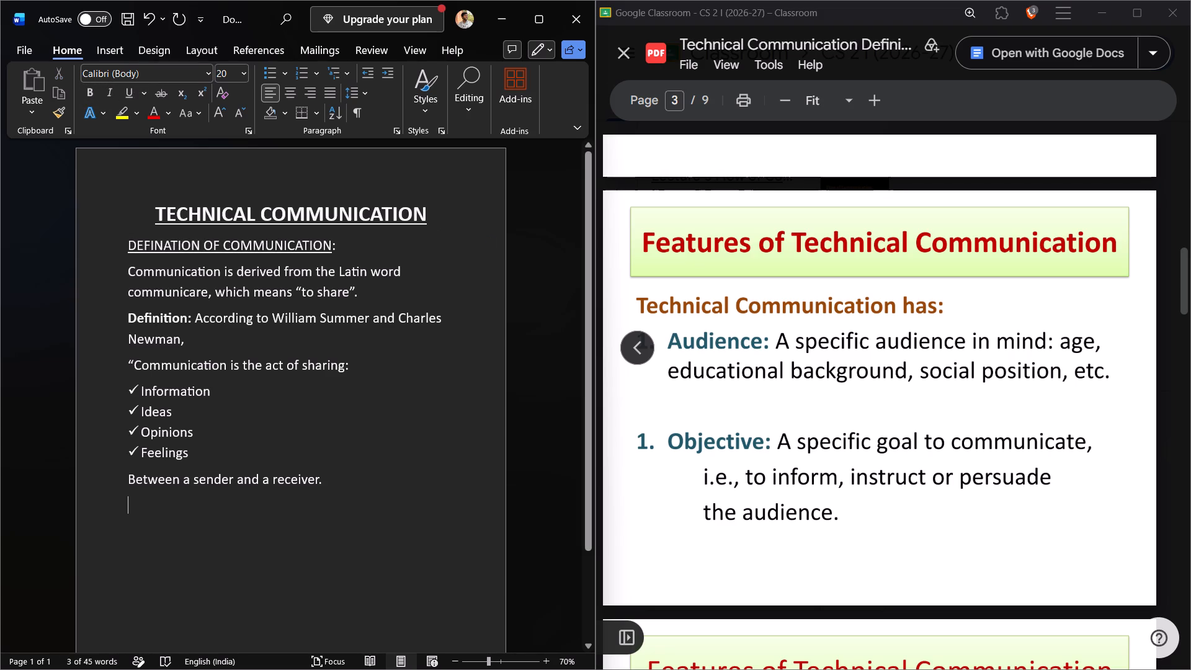
{"action": "left_click", "coordinate": [125, 91]}
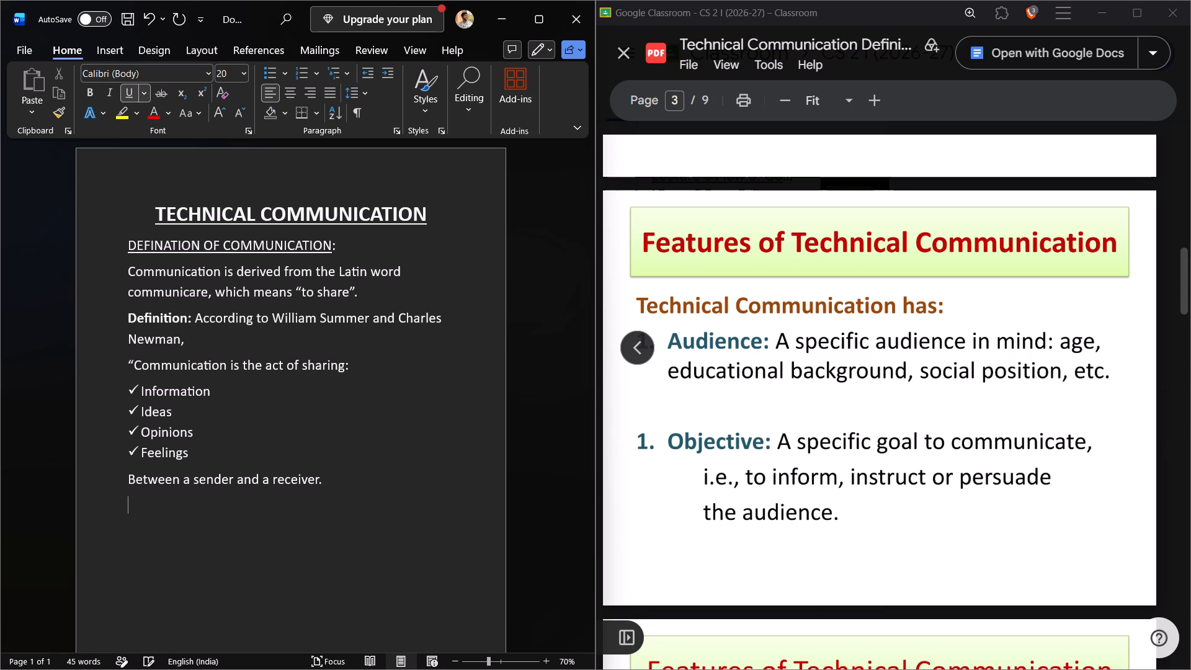
{"action": "type", "text": "fea"}
{"action": "type", "text": "tures"}
{"action": "key", "text": "space"}
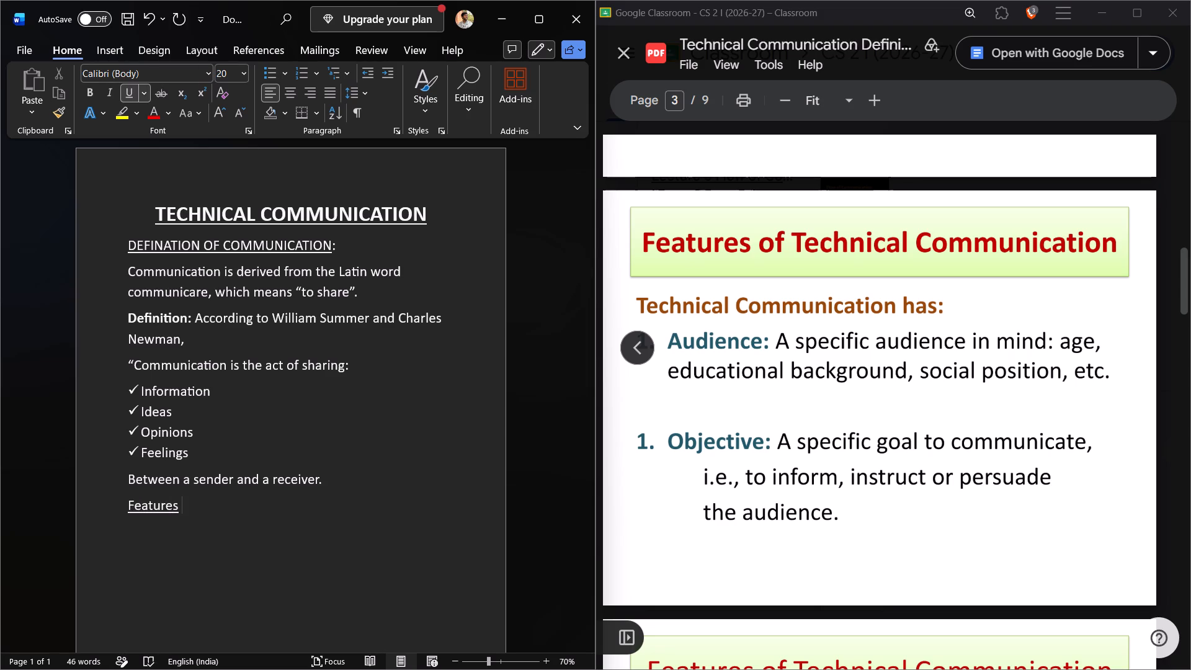
{"action": "type", "text": "of"}
{"action": "key", "text": "space"}
{"action": "key", "text": "BackSpace"}
{"action": "key", "text": "BackSpace"}
{"action": "key", "text": "BackSpace"}
{"action": "key", "text": "BackSpace"}
{"action": "key", "text": "BackSpace"}
{"action": "key", "text": "BackSpace"}
{"action": "key", "text": "BackSpace"}
{"action": "key", "text": "BackSpace"}
{"action": "key", "text": "BackSpace"}
{"action": "key", "text": "BackSpace"}
{"action": "key", "text": "BackSpace"}
{"action": "type", "text": "EATURES OF TECHNICAL COMMUNICATION:"}
{"action": "key", "text": "Return"}
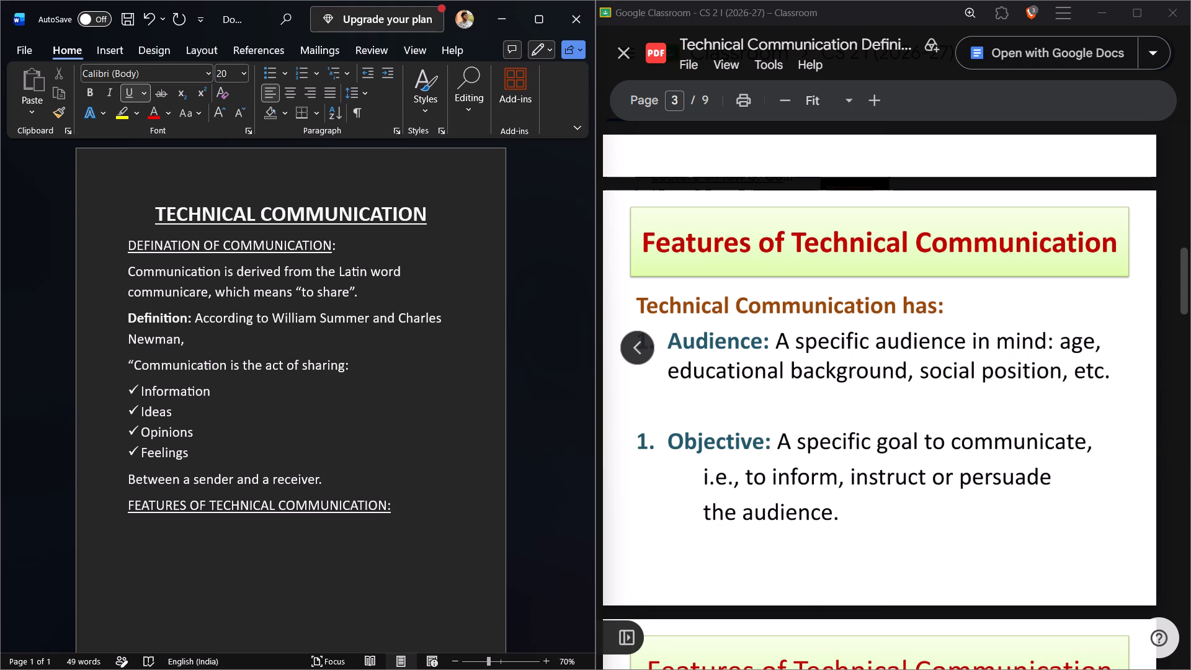
Below the features heading, add the line "Technical communication has:" without underlining.
{"action": "left_click", "coordinate": [129, 94]}
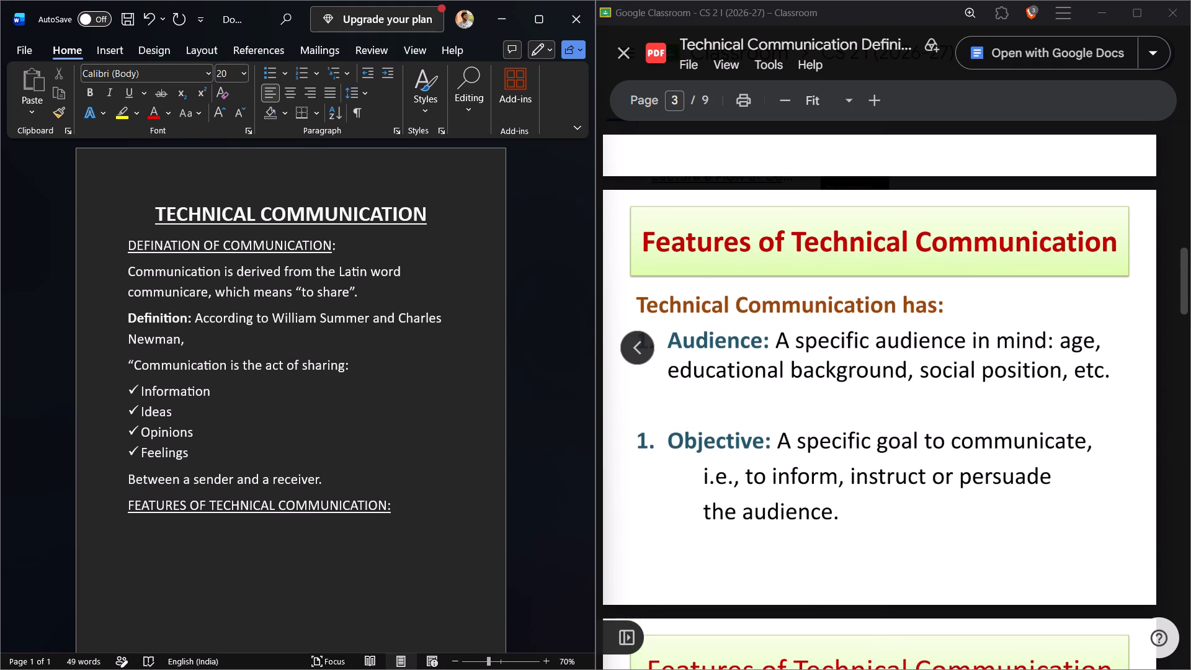
{"action": "type", "text": "th"}
{"action": "key", "text": "BackSpace"}
{"action": "type", "text": "echnical ci"}
{"action": "key", "text": "BackSpace"}
{"action": "type", "text": "ommina"}
{"action": "key", "text": "BackSpace"}
{"action": "key", "text": "i"}
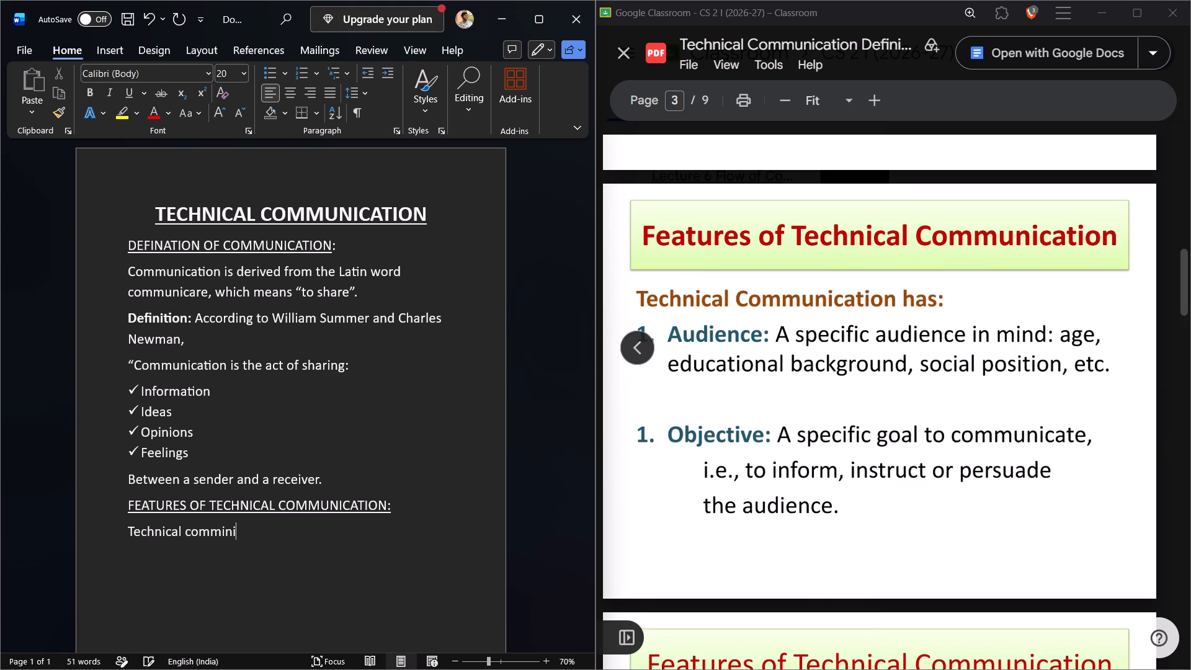
{"action": "type", "text": "ca"}
{"action": "key", "text": "BackSpace"}
{"action": "key", "text": "BackSpace"}
{"action": "key", "text": "BackSpace"}
{"action": "key", "text": "BackSpace"}
{"action": "key", "text": "BackSpace"}
{"action": "type", "text": "unic"}
{"action": "type", "text": "atin"}
{"action": "key", "text": "BackSpace"}
{"action": "type", "text": "on has:"}
Start a numbered list at 1 on the line below "Technical communication has:" and decrease its indent by one level.
{"action": "key", "text": "Return"}
{"action": "type", "text": "1."}
{"action": "key", "text": "space"}
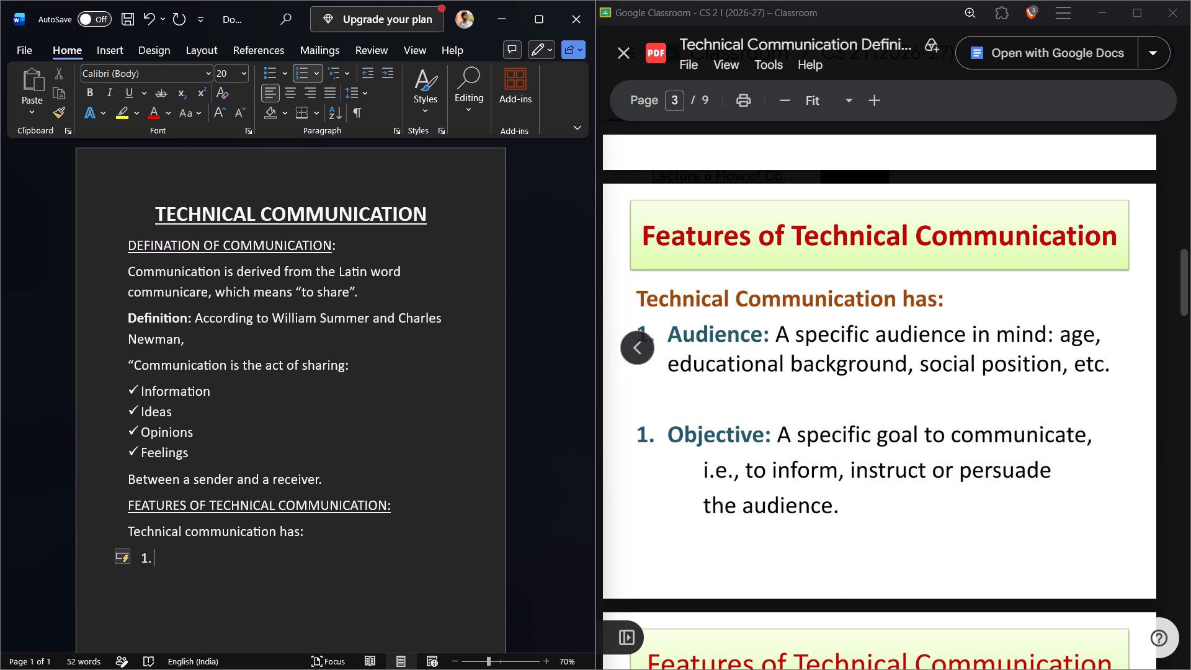
{"action": "left_click", "coordinate": [370, 71]}
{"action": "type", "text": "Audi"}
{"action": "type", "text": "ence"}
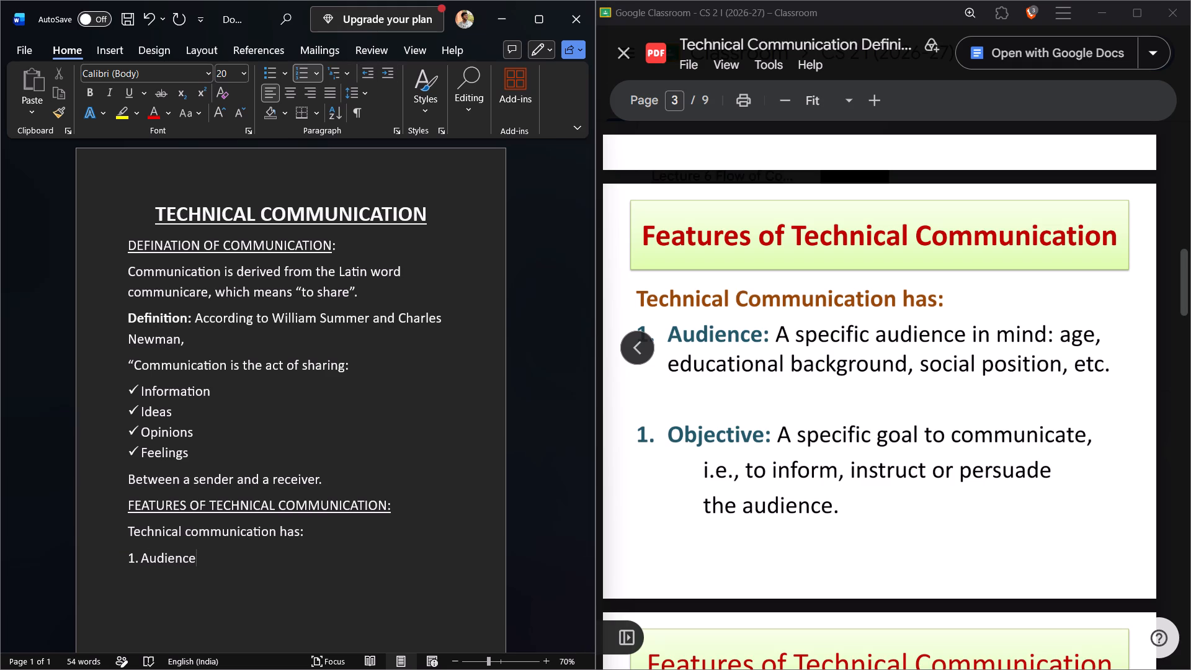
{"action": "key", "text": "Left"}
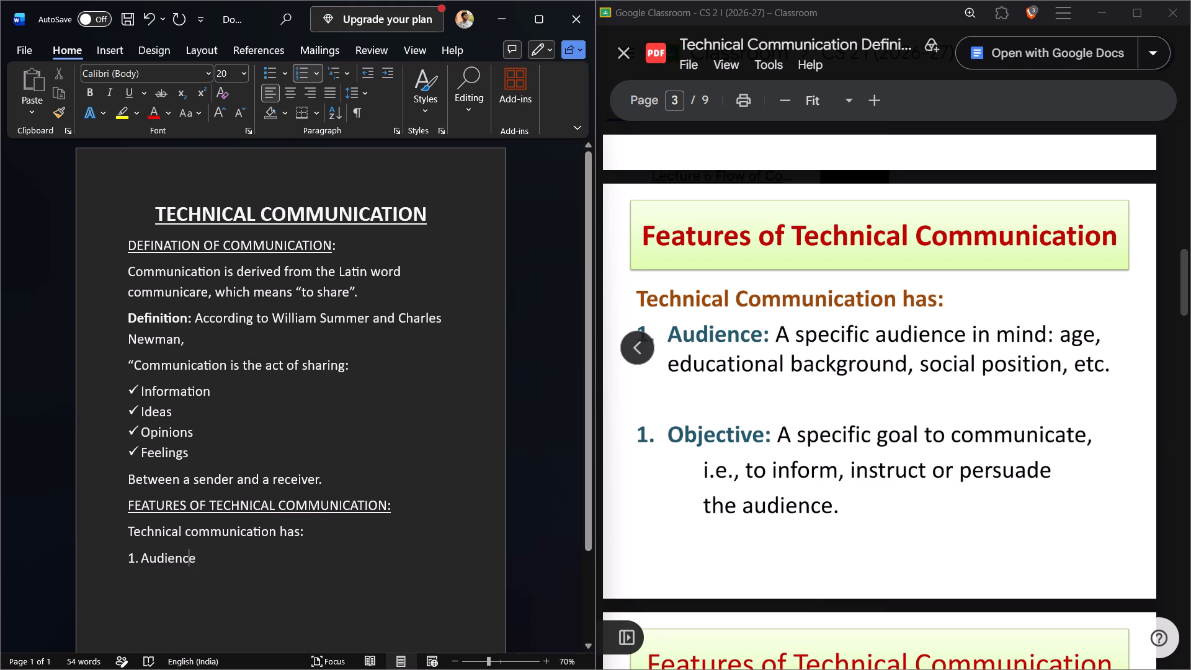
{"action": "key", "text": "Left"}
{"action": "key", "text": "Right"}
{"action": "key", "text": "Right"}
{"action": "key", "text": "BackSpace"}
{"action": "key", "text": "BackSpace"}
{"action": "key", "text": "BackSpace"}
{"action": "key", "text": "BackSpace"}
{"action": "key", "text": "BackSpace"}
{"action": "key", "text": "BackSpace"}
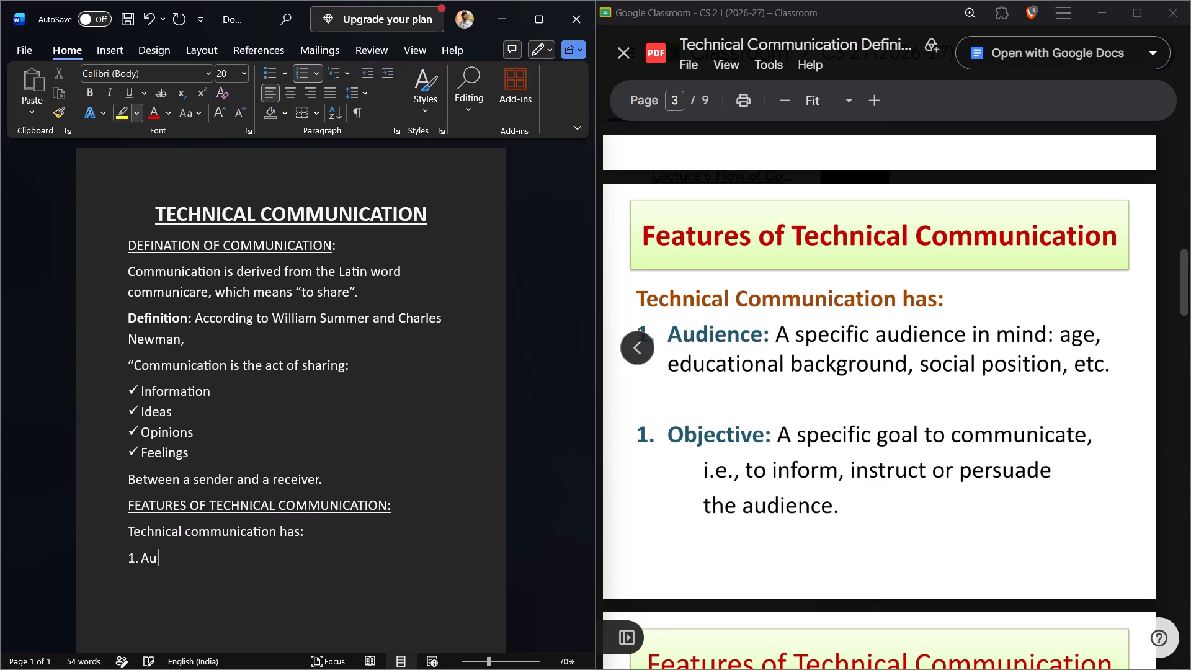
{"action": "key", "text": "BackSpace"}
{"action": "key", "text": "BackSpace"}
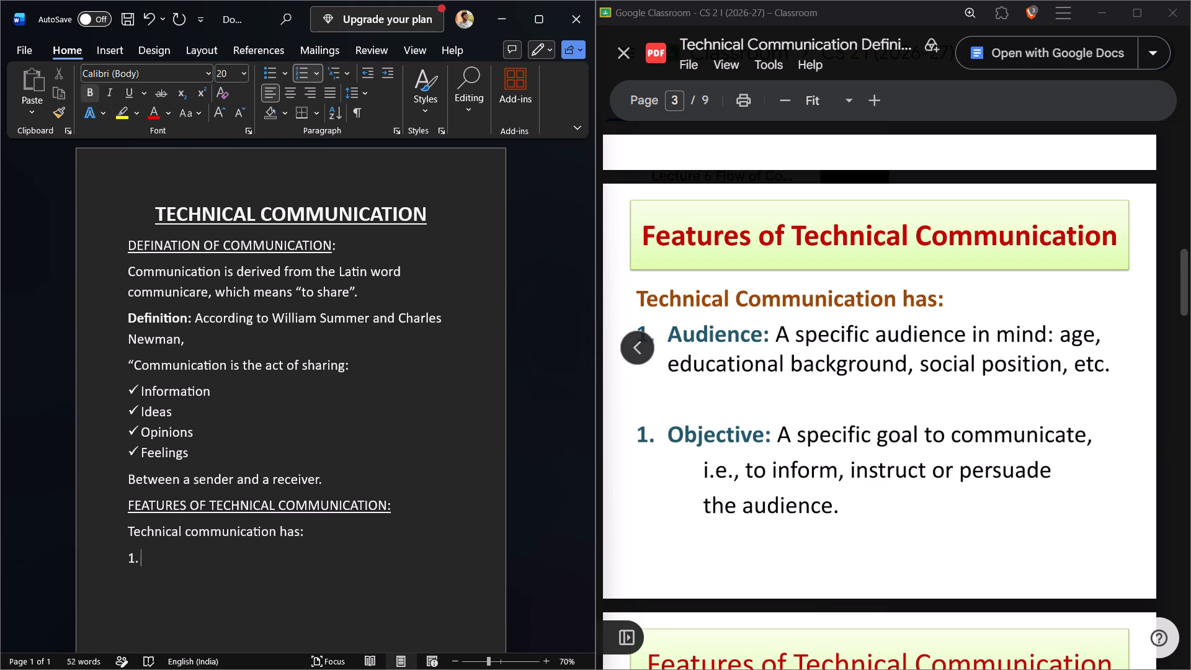
Enter the bold label "Audience =" as list item 1.
{"action": "left_click", "coordinate": [90, 96]}
{"action": "type", "text": "audien"}
{"action": "type", "text": "ce"}
{"action": "key", "text": "space"}
{"action": "type", "text": "="}
{"action": "key", "text": "space"}
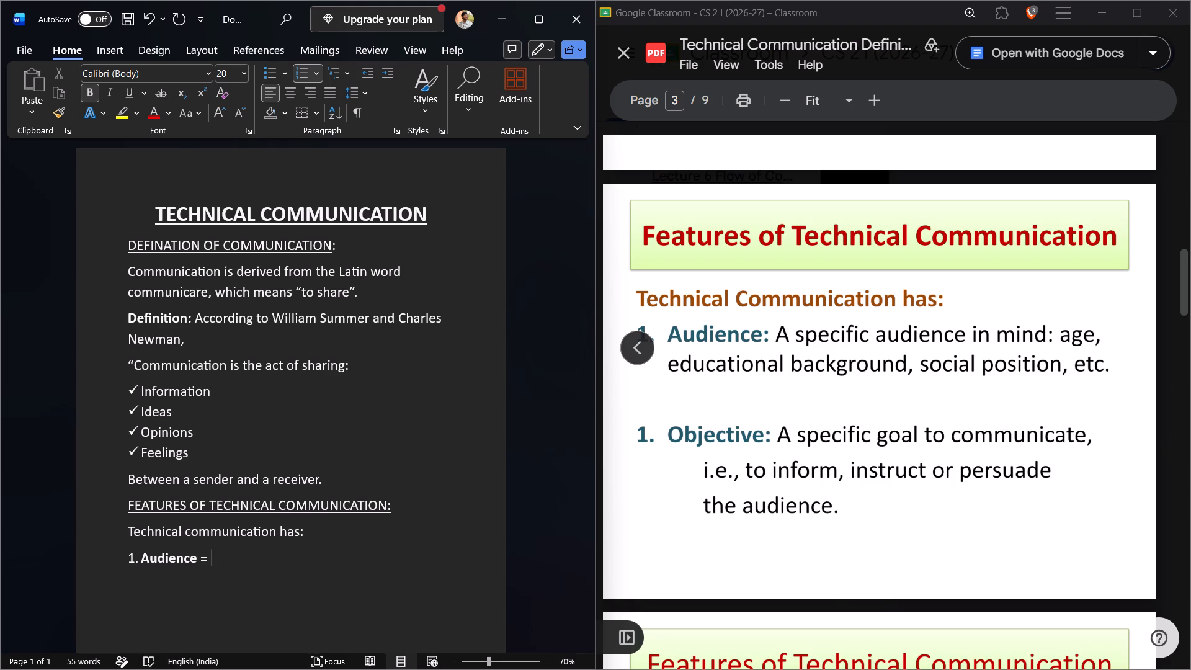
Complete item 1 after the equals sign with the text "A specific audience in mind:age.".
{"action": "type", "text": "a"}
{"action": "key", "text": "space"}
{"action": "key", "text": "s"}
{"action": "key", "text": "BackSpace"}
{"action": "key", "text": "BackSpace"}
{"action": "key", "text": "BackSpace"}
{"action": "type", "text": "A spec"}
{"action": "type", "text": "ific"}
{"action": "key", "text": "space"}
{"action": "type", "text": "audien"}
{"action": "key", "text": "BackSpace"}
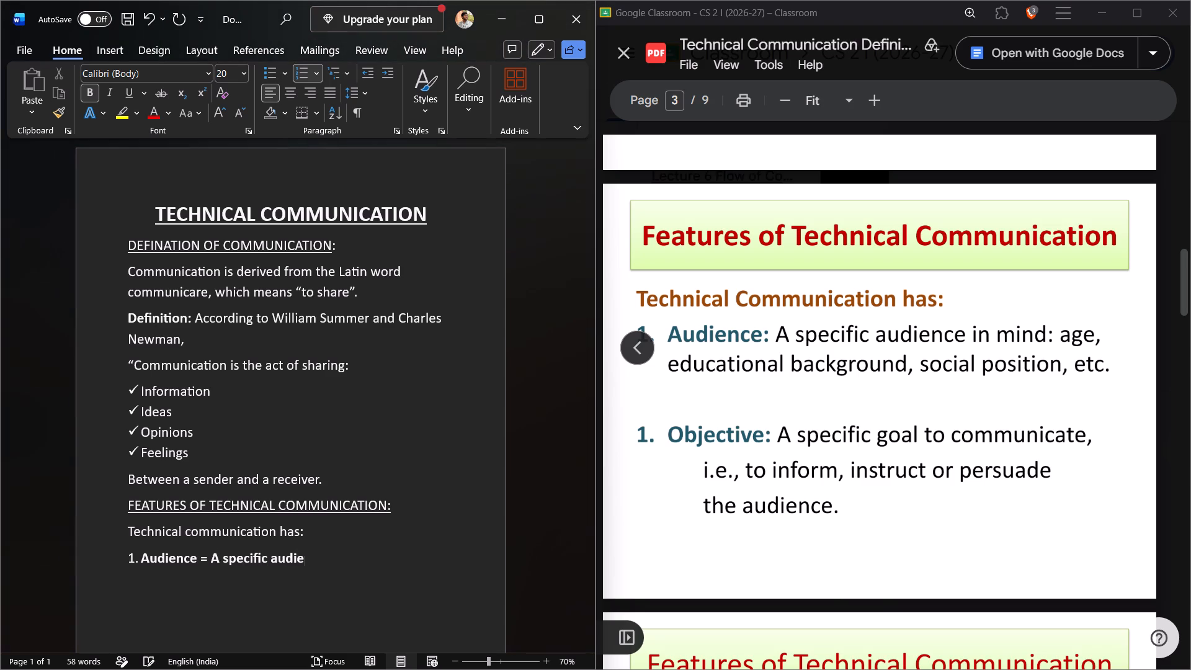
{"action": "type", "text": "nce im ni"}
{"action": "key", "text": "BackSpace"}
{"action": "key", "text": "BackSpace"}
{"action": "key", "text": "BackSpace"}
{"action": "key", "text": "BackSpace"}
{"action": "type", "text": "n mind."}
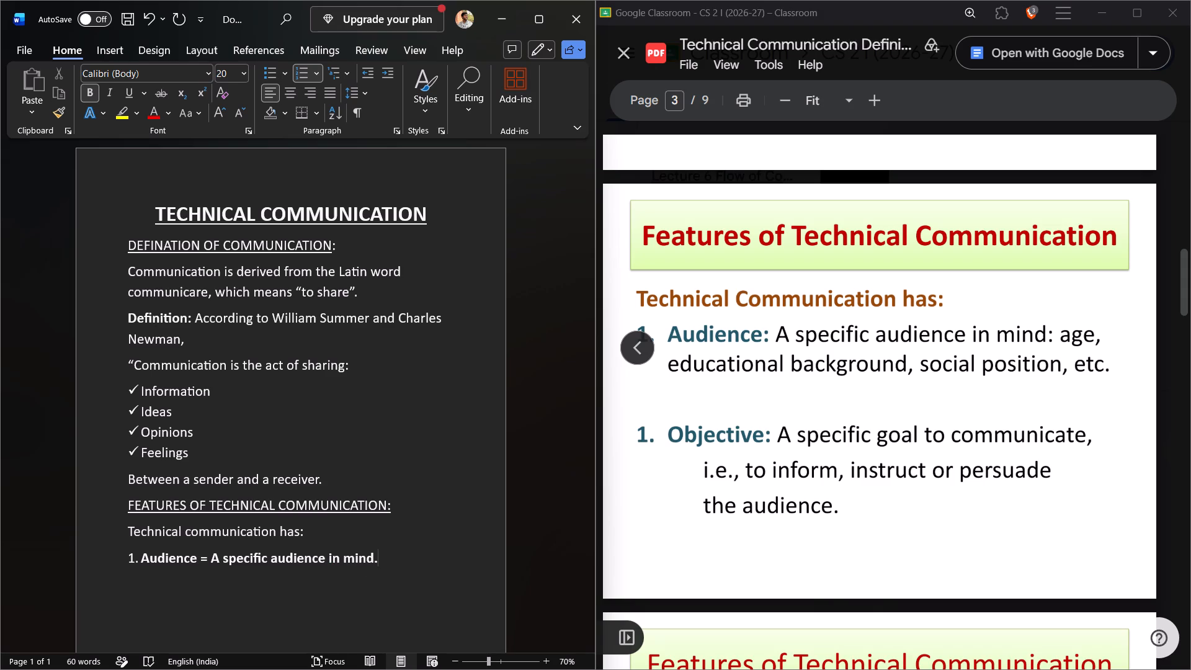
{"action": "key", "text": "BackSpace"}
{"action": "key", "text": "shift+colon"}
{"action": "type", "text": "age"}
{"action": "key", "text": "period"}
Remove bold from the description after "Audience =" in item 1.
{"action": "left_click_drag", "start_coordinate": [412, 558], "coordinate": [212, 558]}
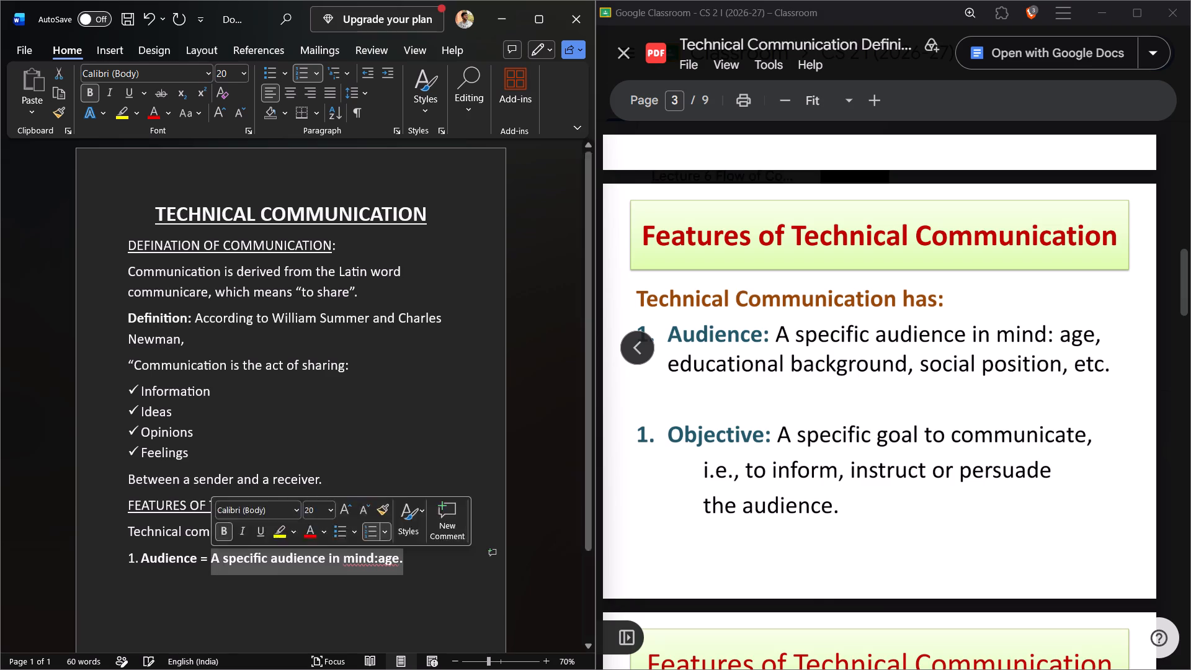
{"action": "left_click", "coordinate": [87, 94]}
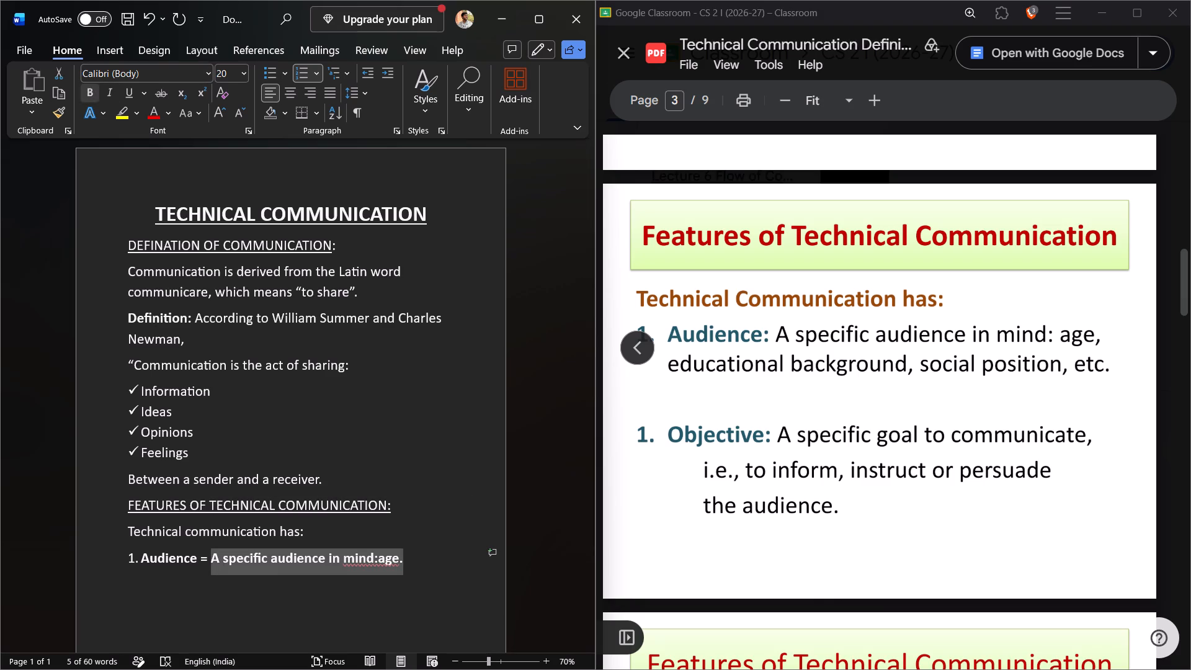
{"action": "left_click", "coordinate": [163, 574]}
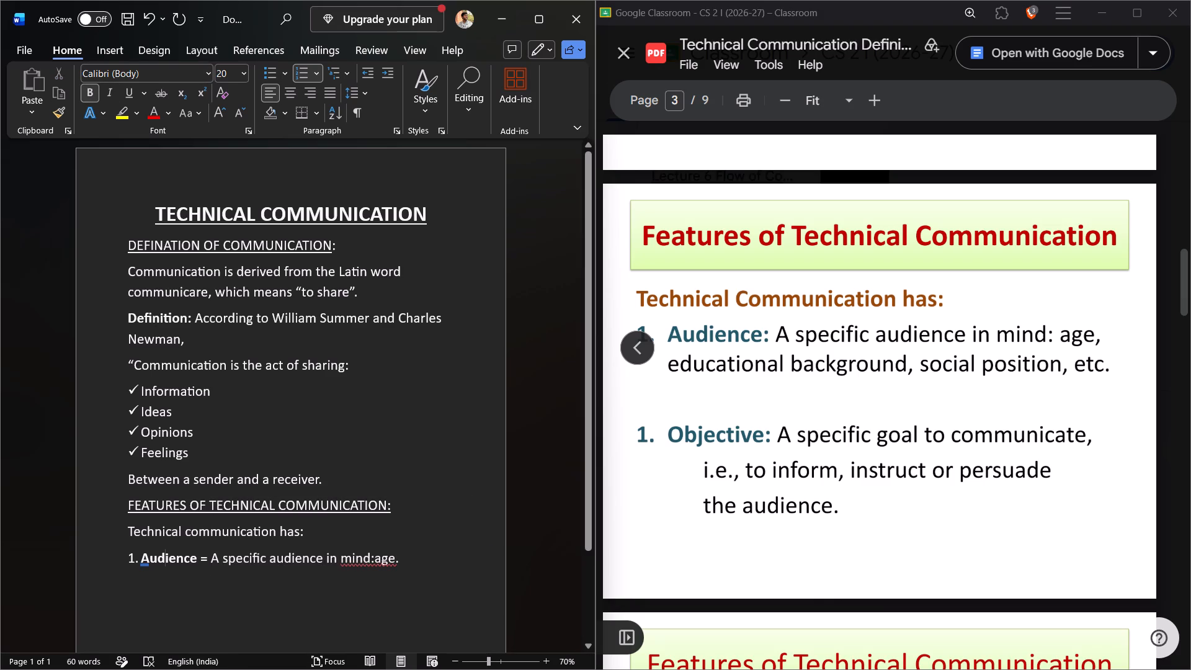
Insert a space between "mind:" and "age" in item 1.
{"action": "left_click", "coordinate": [374, 560]}
{"action": "key", "text": "space"}
{"action": "left_click", "coordinate": [290, 578]}
Add list item 2 below the Audience item with the bold label "Objective =".
{"action": "left_click", "coordinate": [435, 556]}
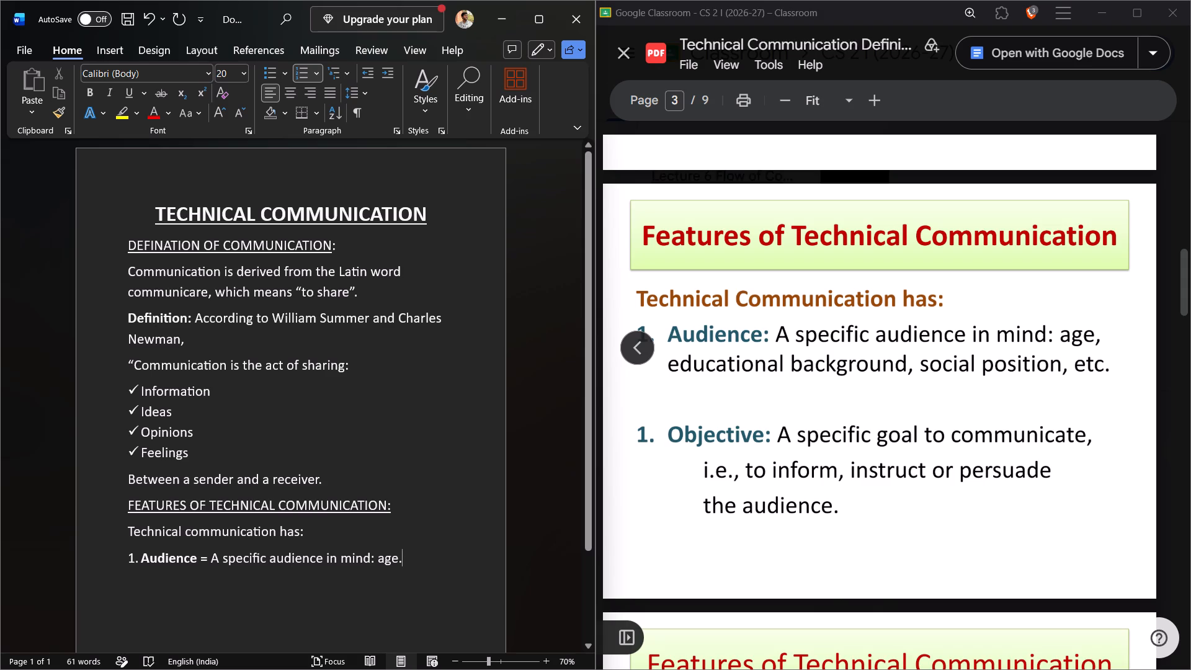
{"action": "left_click", "coordinate": [435, 556]}
{"action": "key", "text": "Return"}
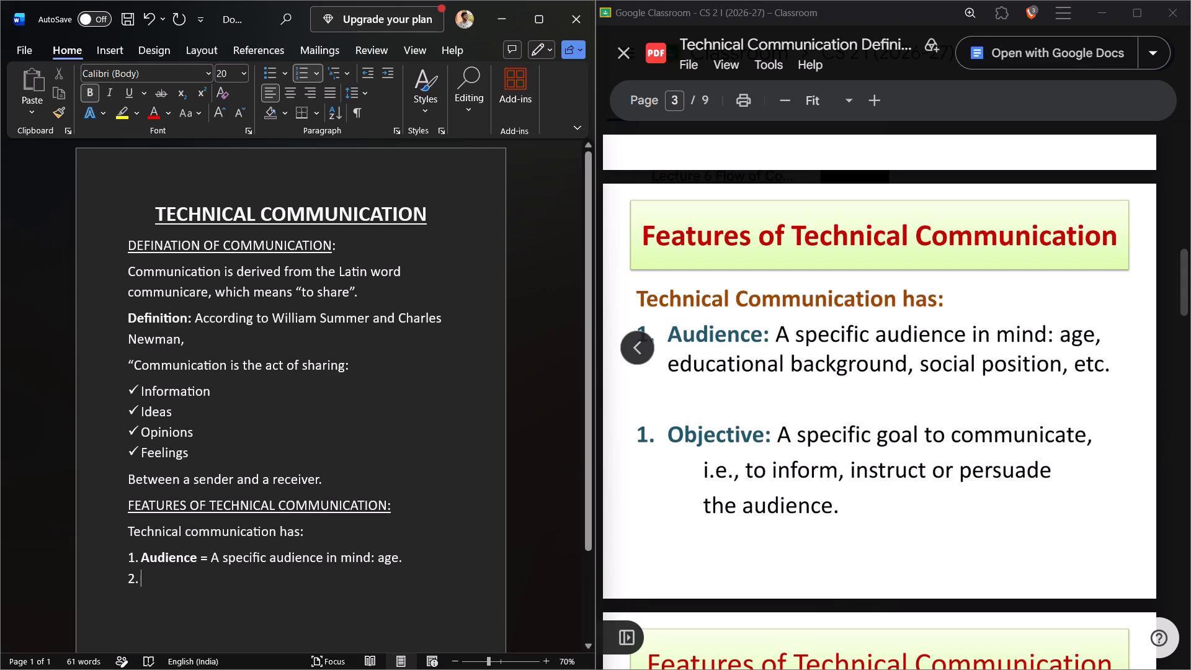
{"action": "key", "text": "shift+o"}
{"action": "type", "text": "bjective"}
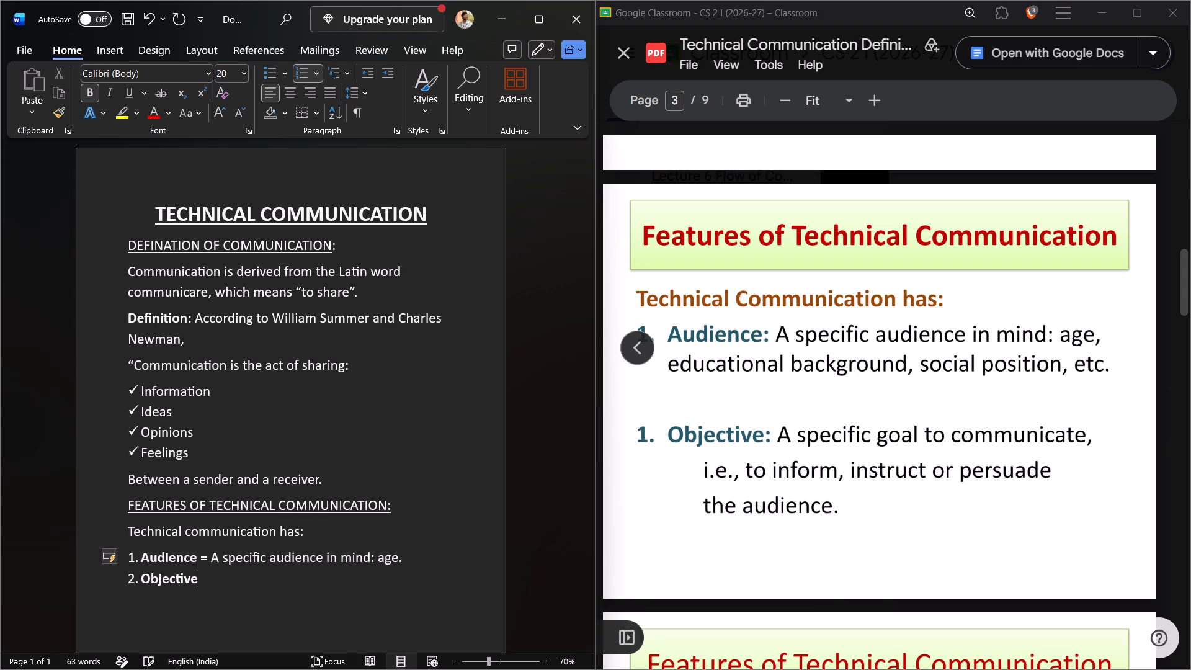
{"action": "key", "text": "space"}
{"action": "type", "text": "="}
{"action": "key", "text": "space"}
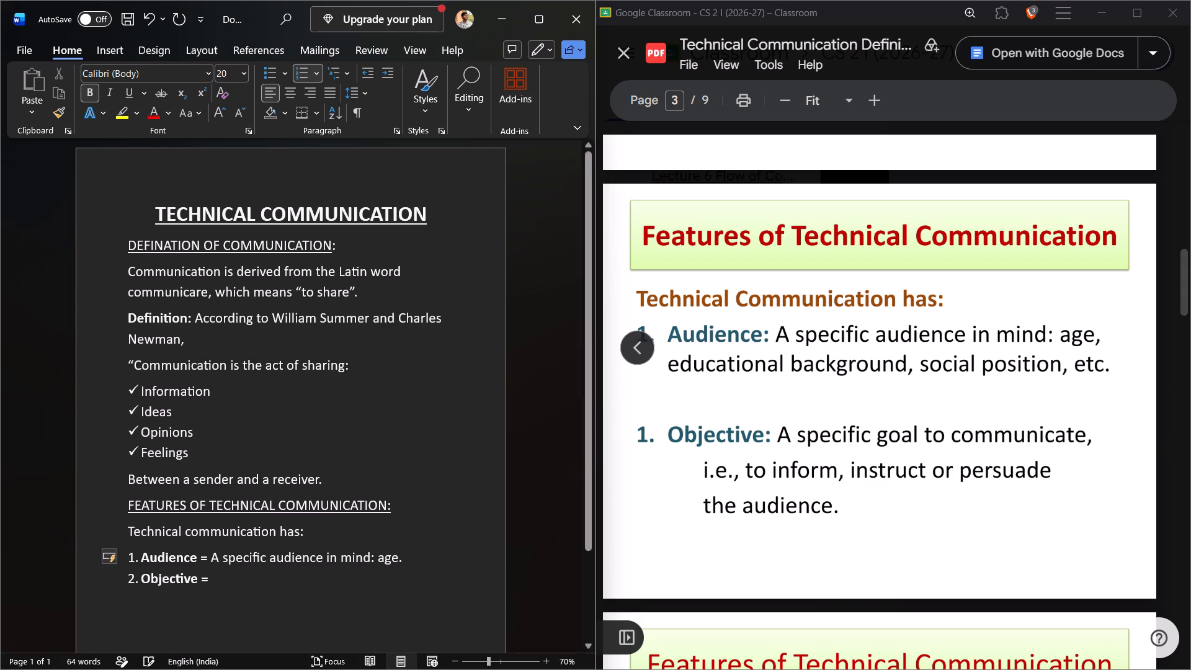
{"action": "key", "text": "BackSpace"}
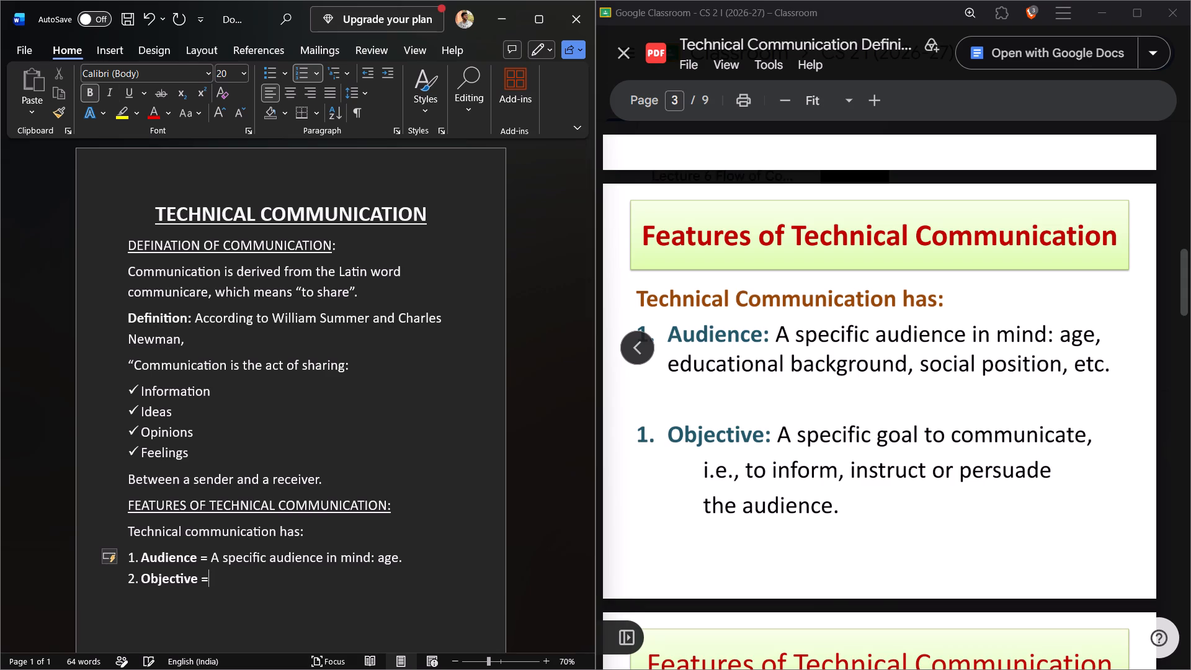
{"action": "key", "text": "space"}
Complete item 2 after "Objective =" with the non-bold text "A specific goal to communicate.".
{"action": "left_click", "coordinate": [83, 89]}
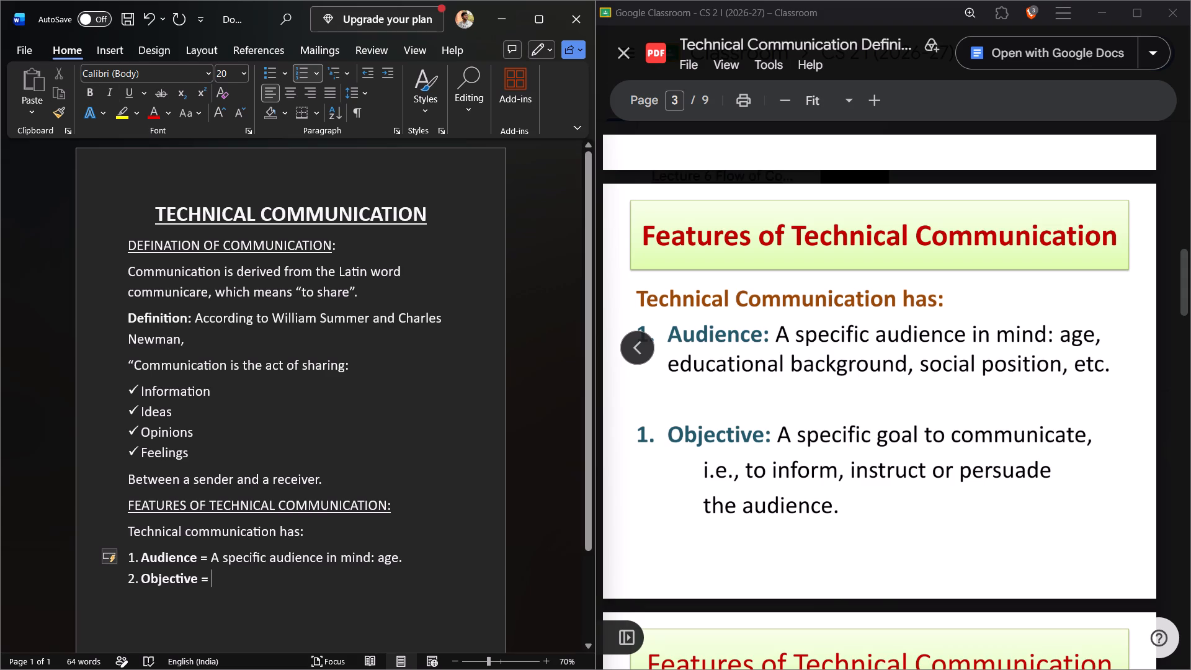
{"action": "key", "text": "s"}
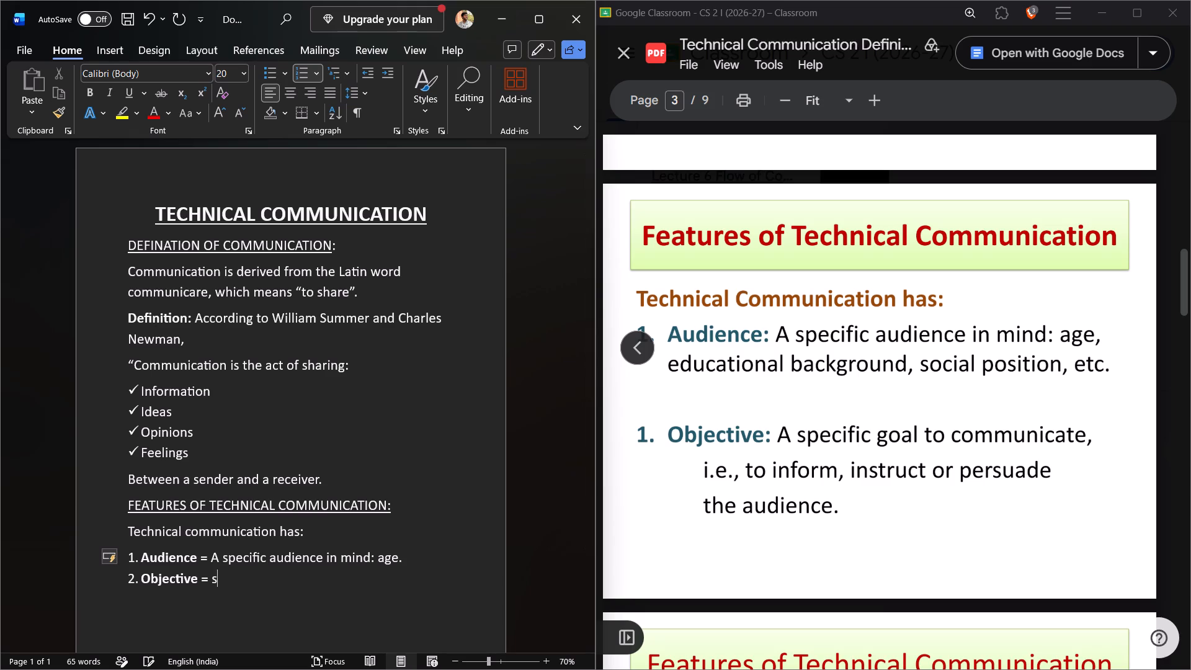
{"action": "key", "text": "BackSpace"}
{"action": "type", "text": "A specificc"}
{"action": "key", "text": "BackSpace"}
{"action": "key", "text": "space"}
{"action": "type", "text": "goal"}
{"action": "key", "text": "space"}
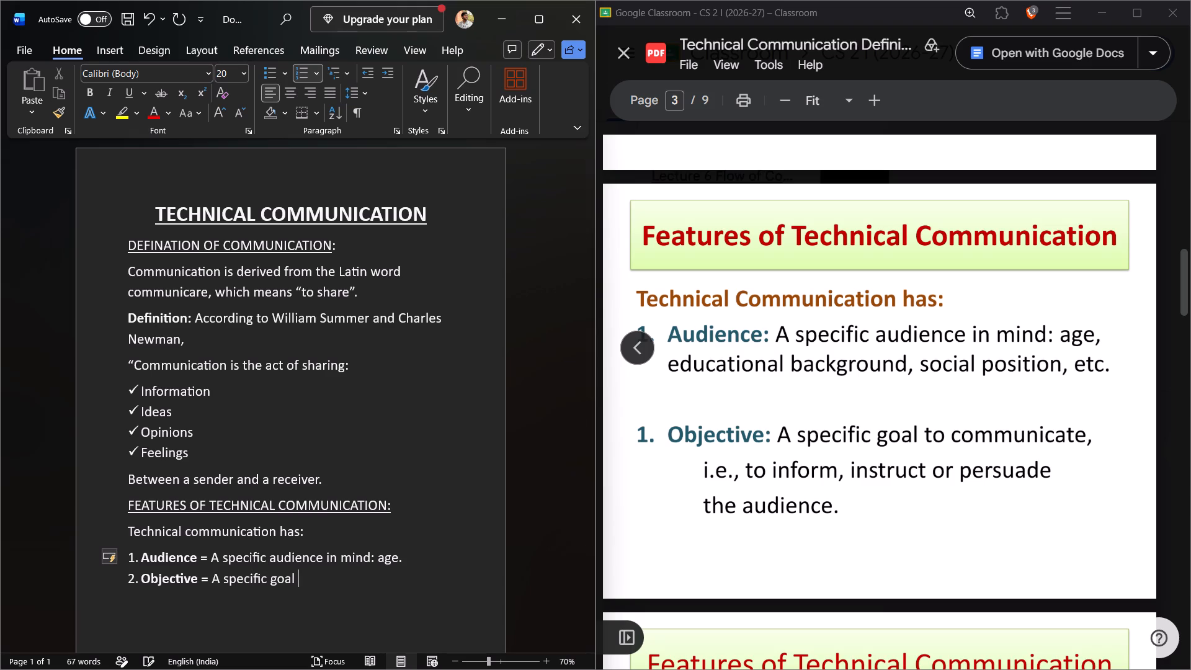
{"action": "type", "text": "to cu"}
{"action": "key", "text": "BackSpace"}
{"action": "type", "text": "ommunicar"}
{"action": "key", "text": "BackSpace"}
{"action": "type", "text": "te."}
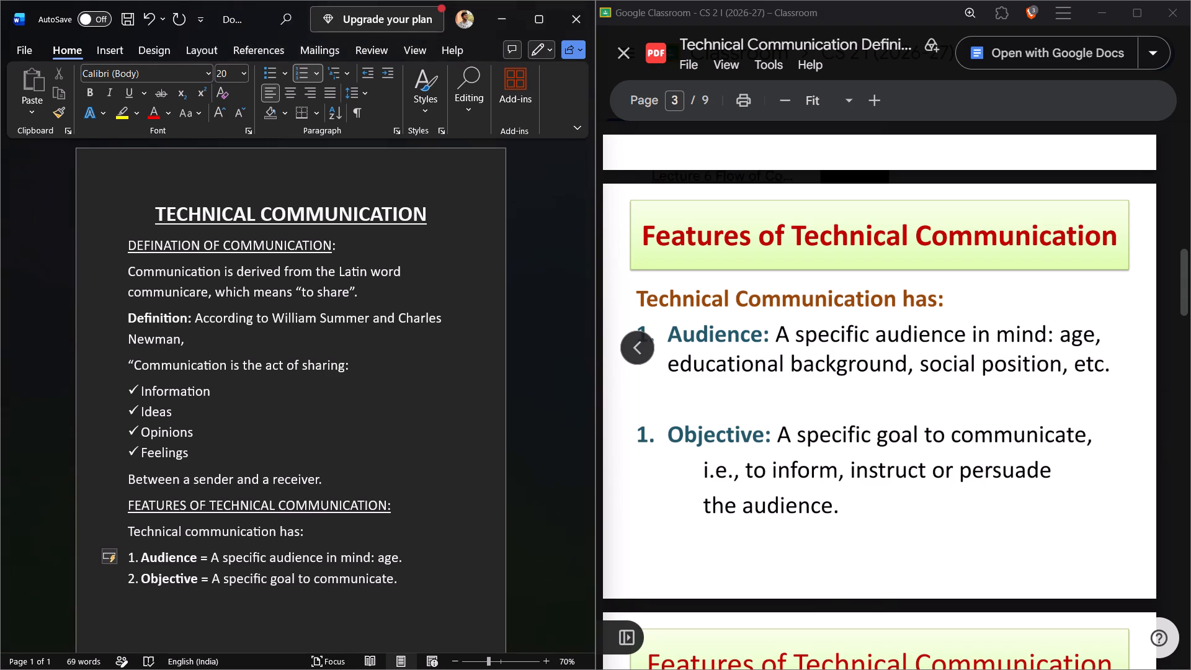
Add list item 3 below the Objective item with the bold label "Language =", following page 4 of the PDF.
{"action": "scroll", "coordinate": [684, 486], "scroll_direction": "down", "scroll_amount": 1}
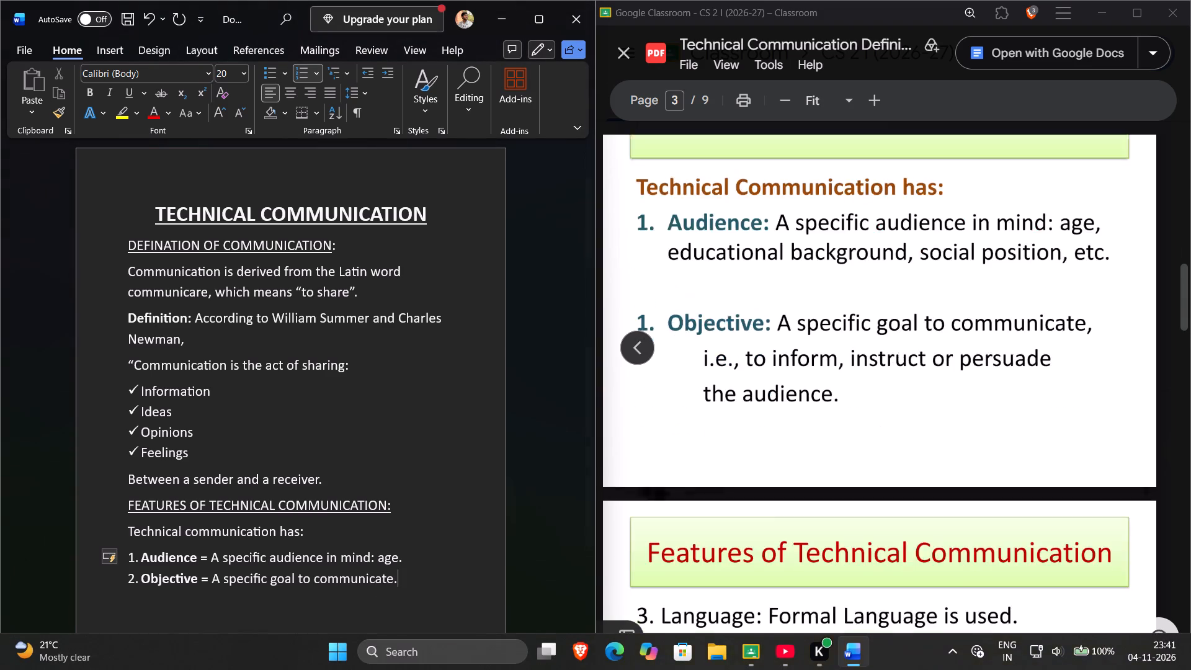
{"action": "scroll", "coordinate": [684, 486], "scroll_direction": "down", "scroll_amount": 1}
{"action": "scroll", "coordinate": [684, 486], "scroll_direction": "up", "scroll_amount": 1}
{"action": "scroll", "coordinate": [684, 486], "scroll_direction": "down", "scroll_amount": 1}
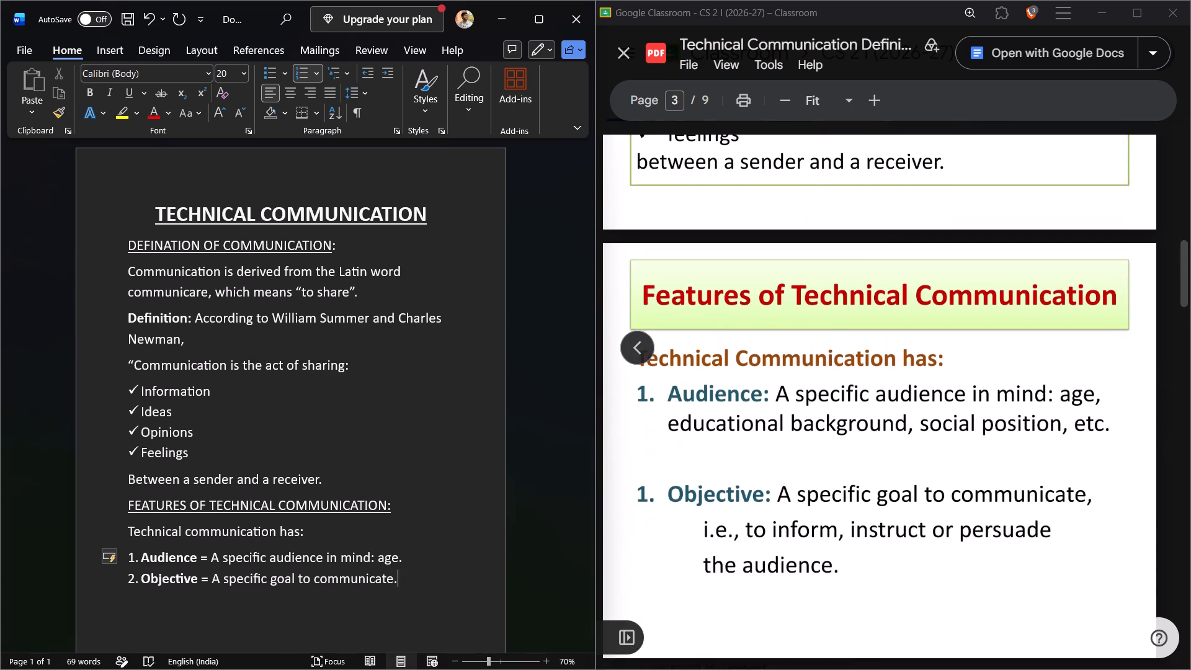
{"action": "scroll", "coordinate": [684, 486], "scroll_direction": "down", "scroll_amount": 4}
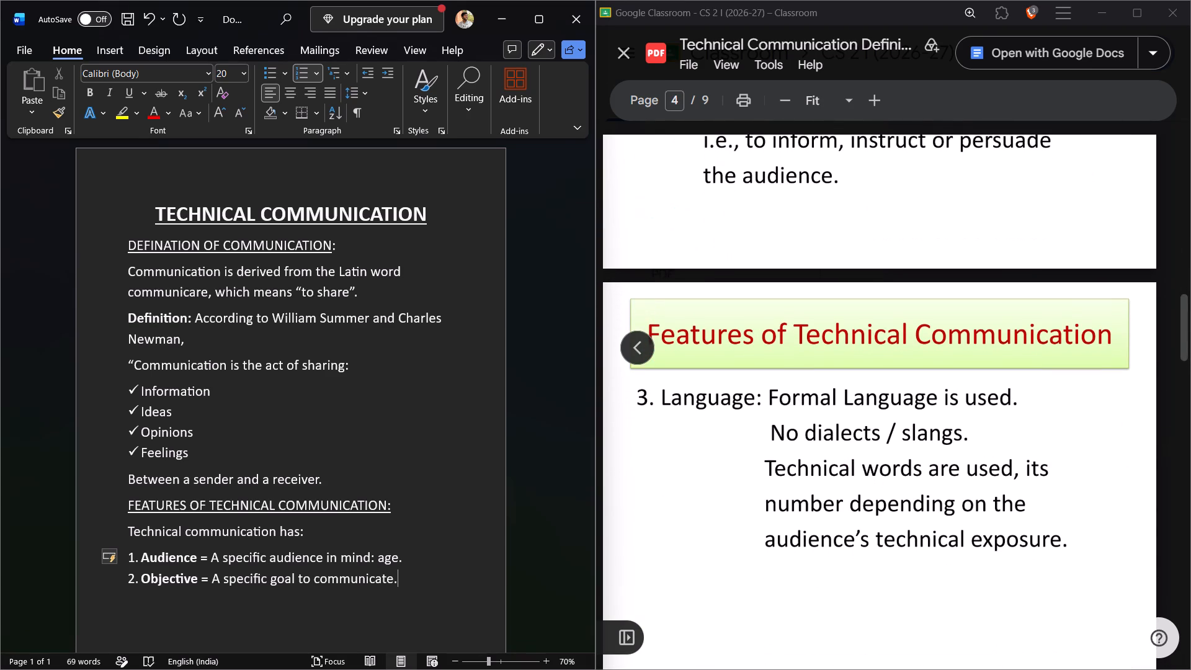
{"action": "key", "text": "Return"}
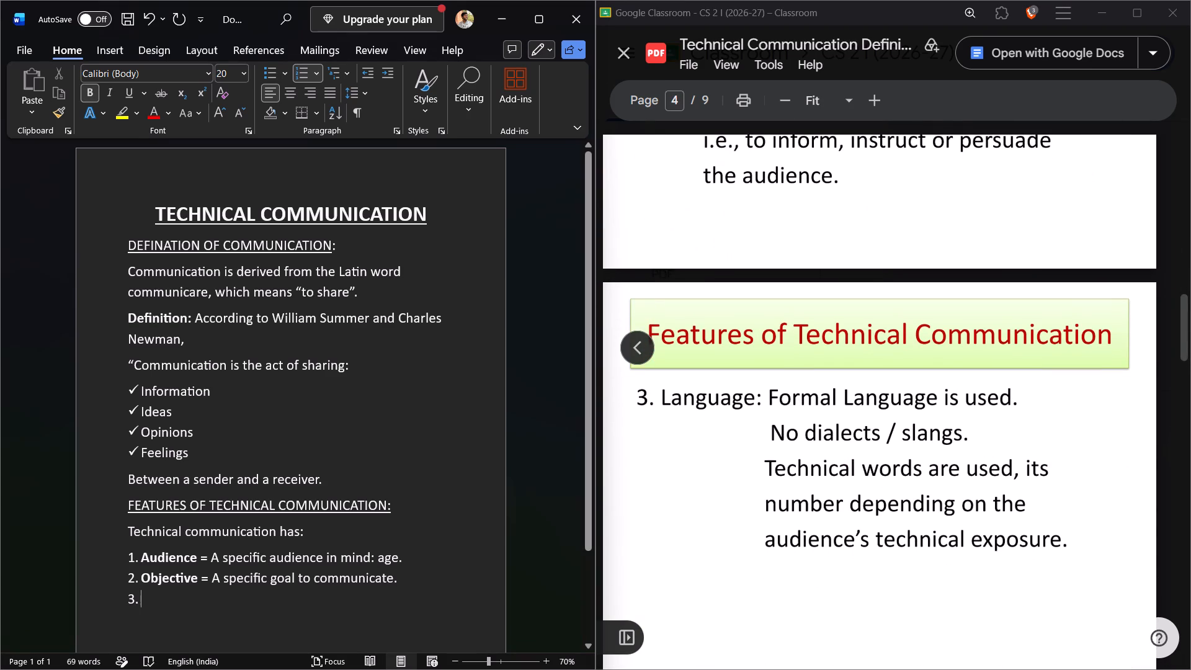
{"action": "type", "text": "la"}
{"action": "key", "text": "BackSpace"}
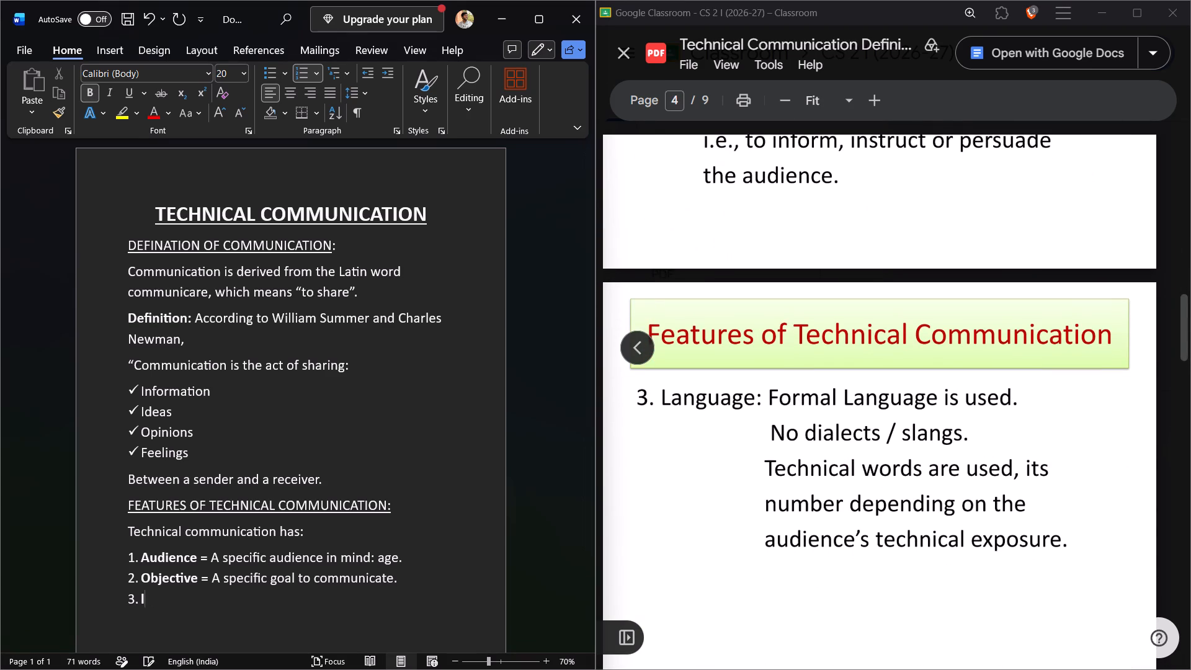
{"action": "type", "text": "anguage ="}
{"action": "key", "text": "space"}
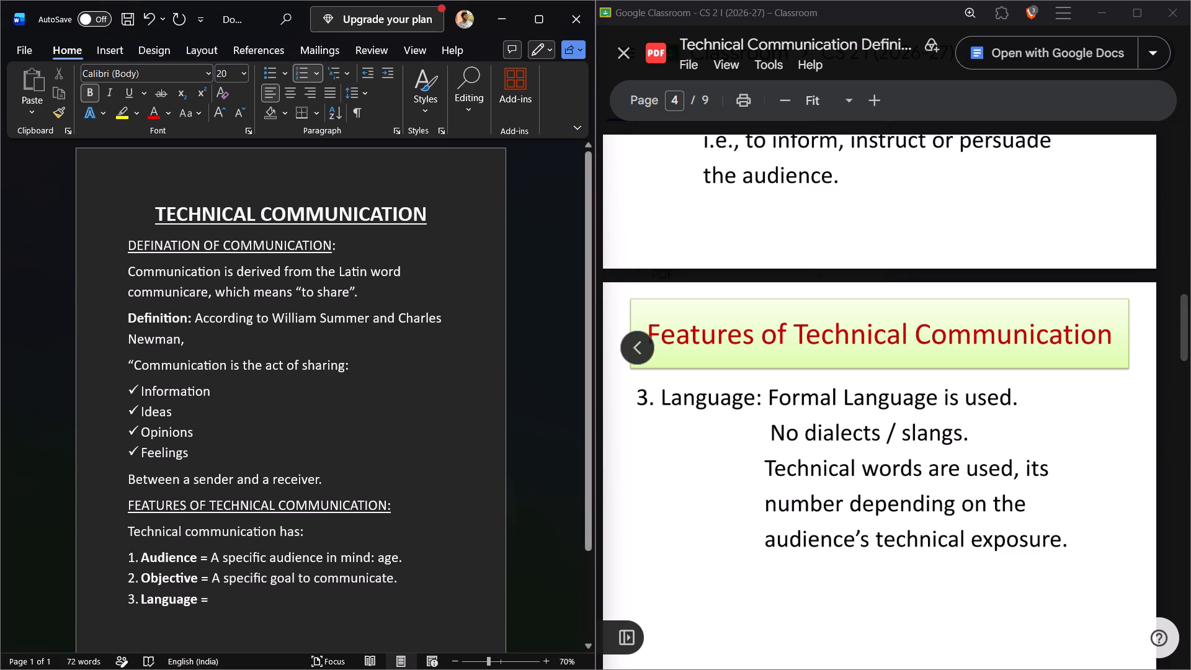
Complete item 3 after "Language =" with the non-bold text "Formal language is used.".
{"action": "left_click", "coordinate": [89, 87]}
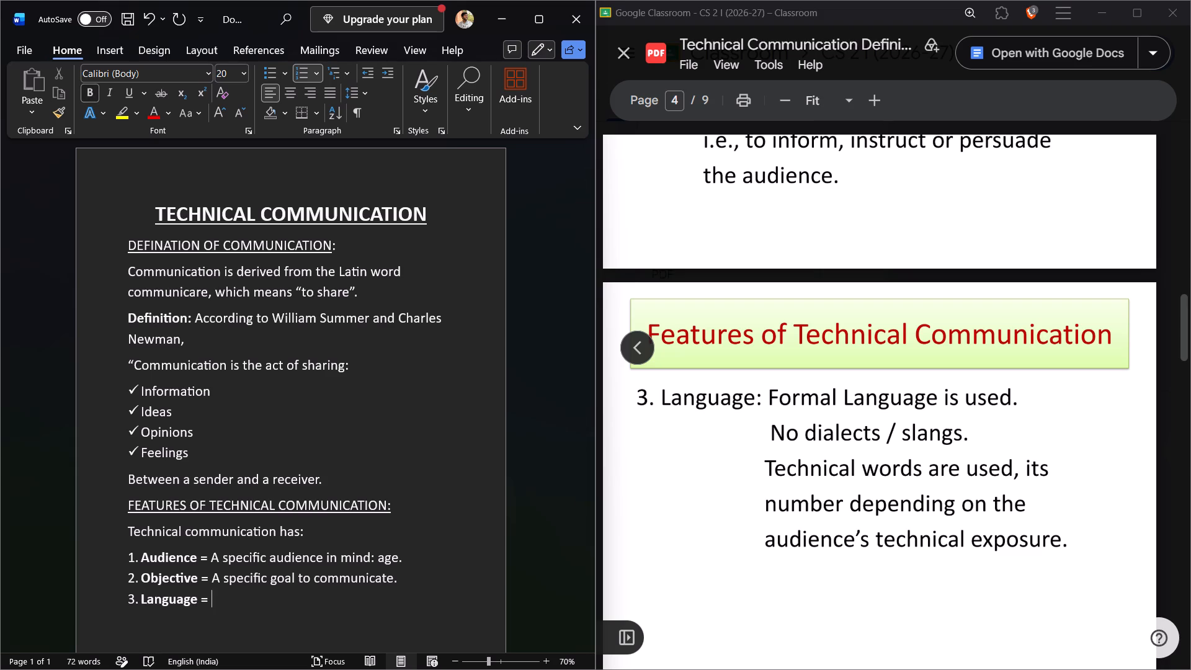
{"action": "type", "text": "Forma"}
{"action": "key", "text": "space"}
{"action": "key", "text": "BackSpace"}
{"action": "type", "text": "l language is used."}
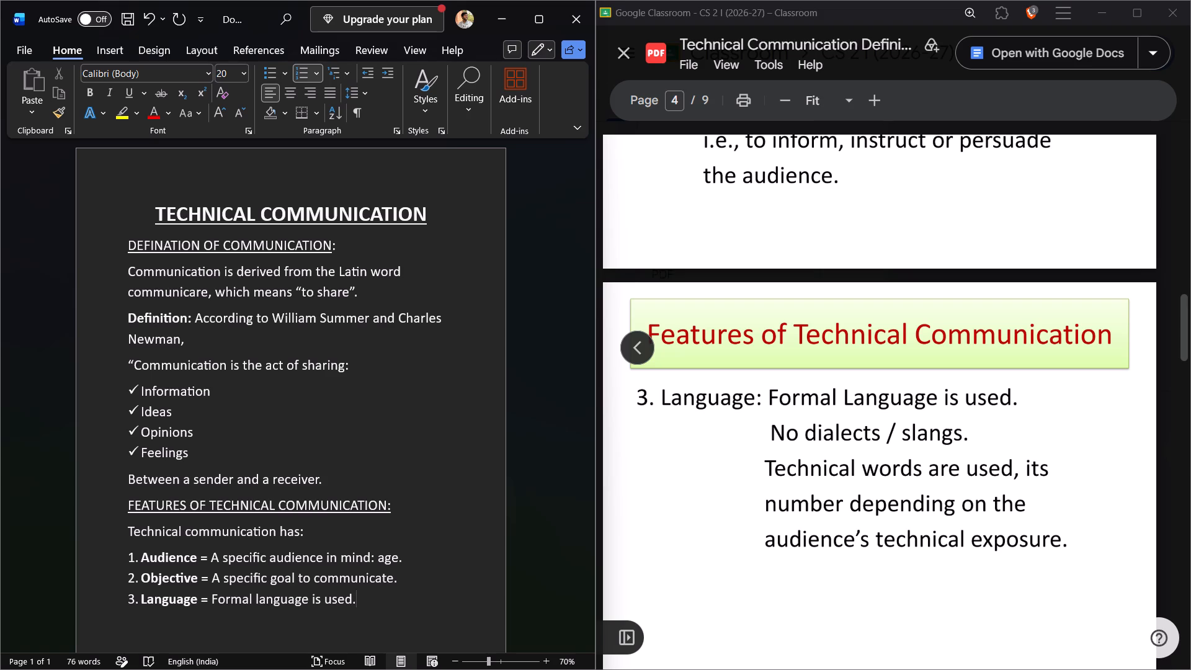
Reword the description of item 3 to read "Formal language, technical words are used.".
{"action": "key", "text": "BackSpace"}
{"action": "key", "text": "comma"}
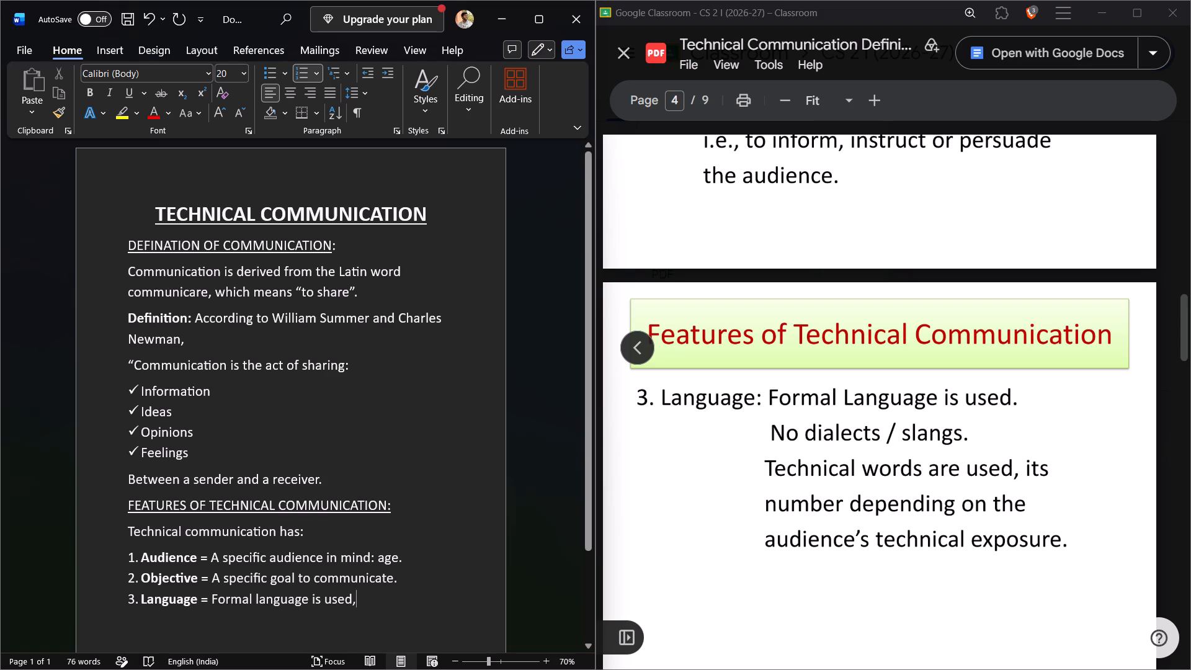
{"action": "left_click", "coordinate": [304, 602]}
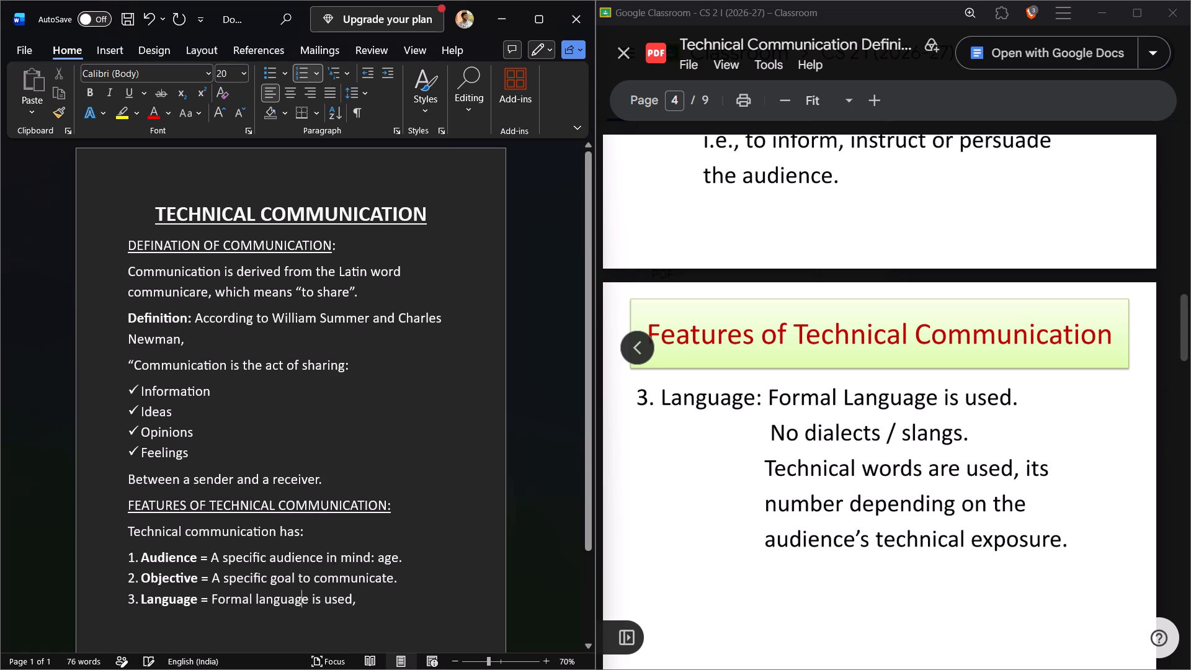
{"action": "left_click", "coordinate": [310, 602]}
{"action": "key", "text": "comma"}
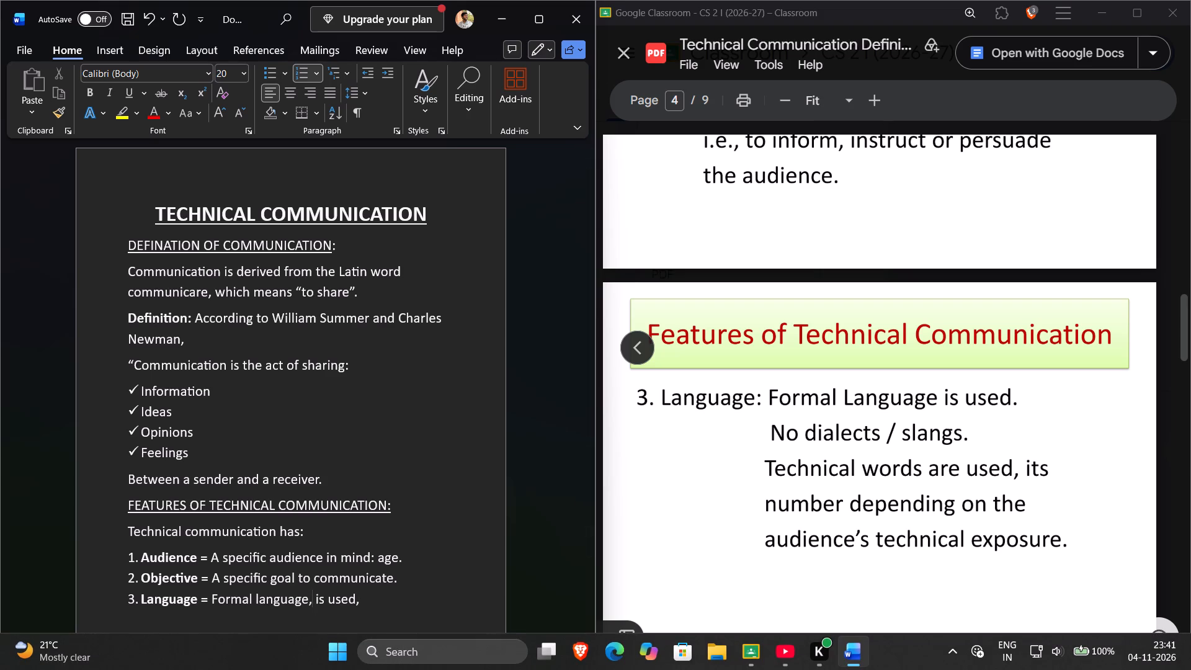
{"action": "key", "text": "space"}
{"action": "type", "text": "technical words"}
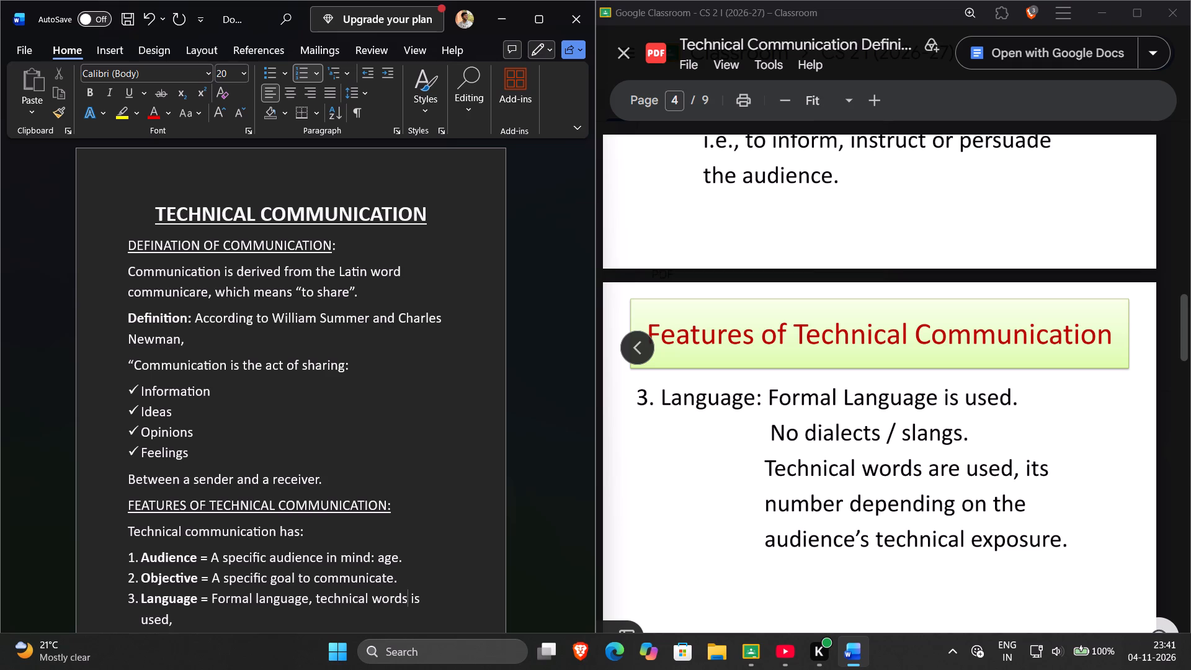
{"action": "key", "text": "Right"}
{"action": "key", "text": "Right"}
{"action": "key", "text": "Right"}
{"action": "key", "text": "BackSpace"}
{"action": "key", "text": "BackSpace"}
{"action": "type", "text": "are"}
{"action": "key", "text": "Down"}
{"action": "key", "text": "BackSpace"}
{"action": "key", "text": "period"}
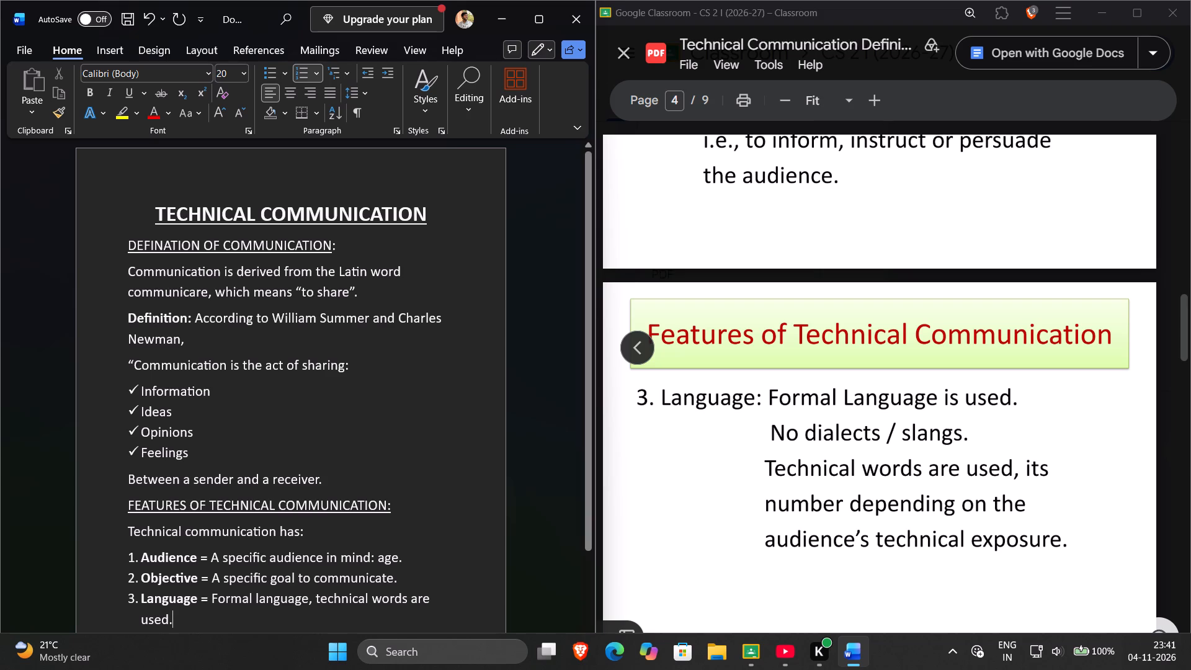
{"action": "scroll", "coordinate": [349, 613], "scroll_direction": "down", "scroll_amount": 7}
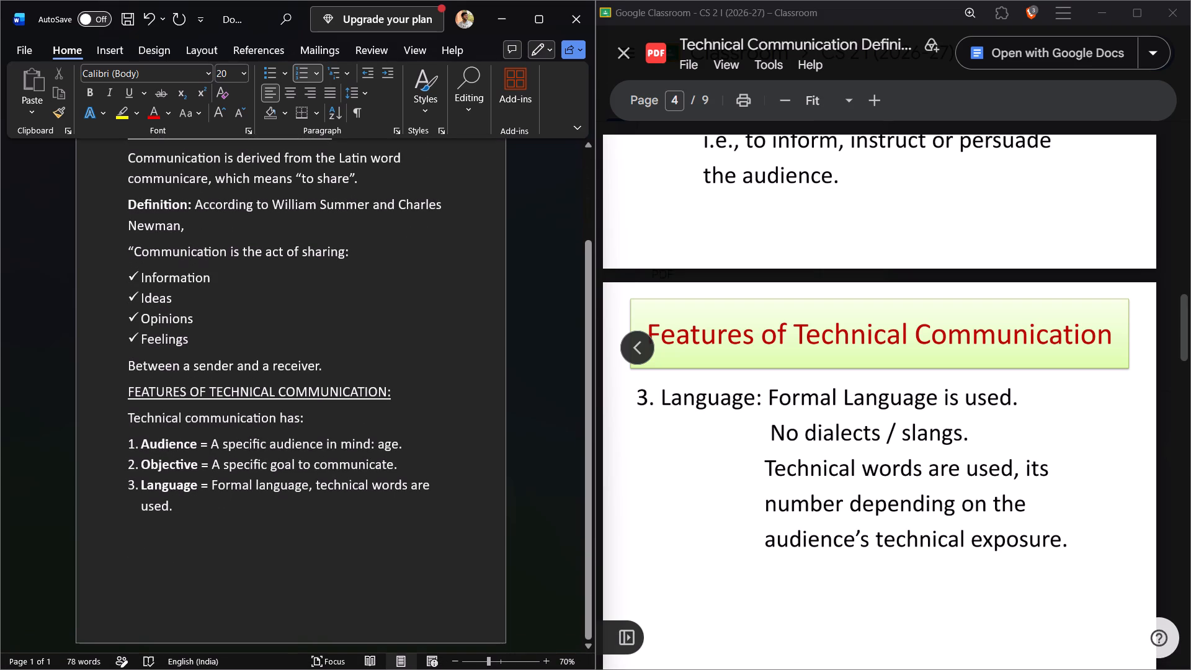
{"action": "scroll", "coordinate": [349, 613], "scroll_direction": "down", "scroll_amount": 2}
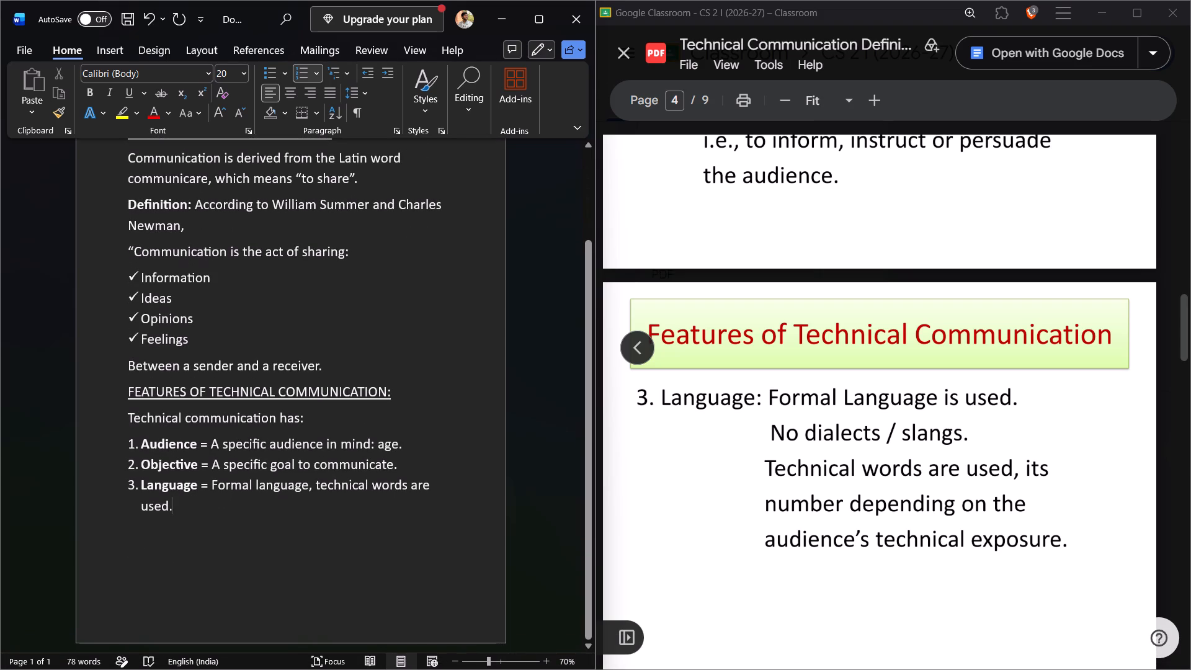
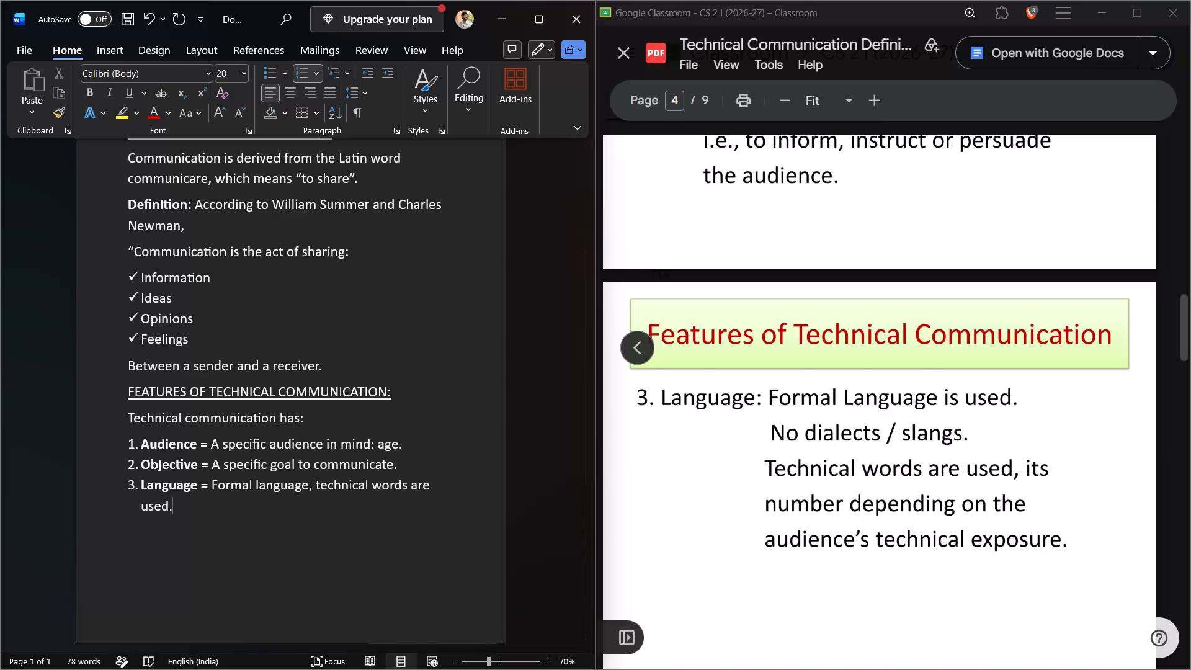
Add list item 4 below the Language item with the bold label "Format =", following page 5 of the PDF.
{"action": "scroll", "coordinate": [789, 501], "scroll_direction": "down", "scroll_amount": 6}
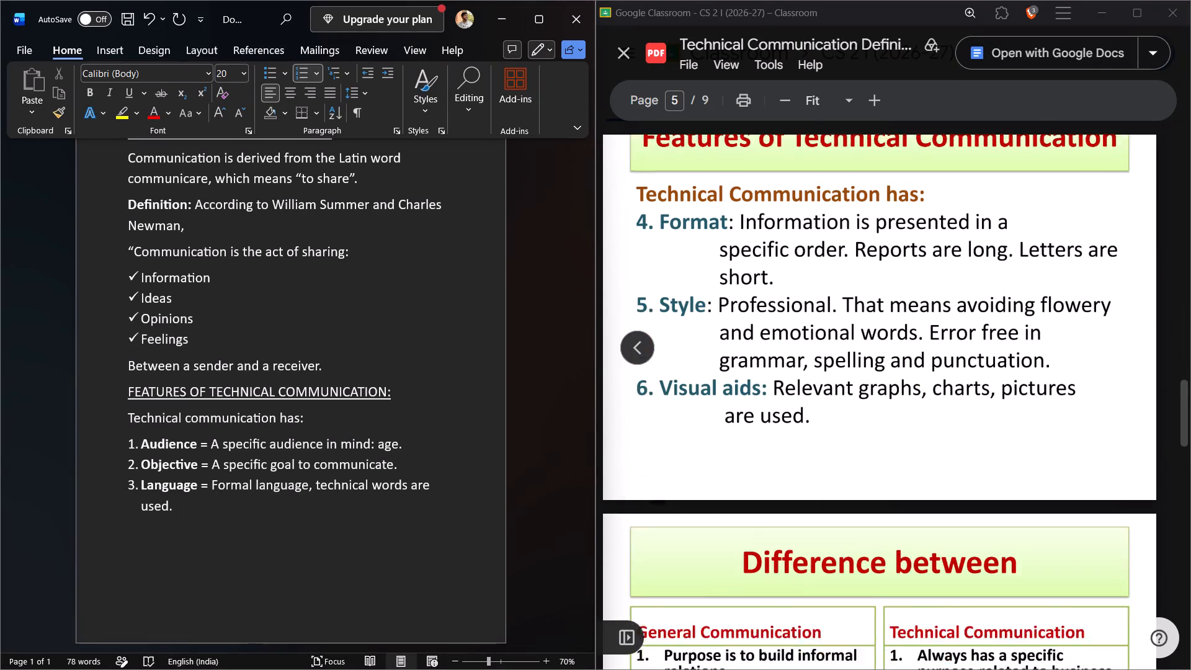
{"action": "scroll", "coordinate": [789, 501], "scroll_direction": "up", "scroll_amount": 1}
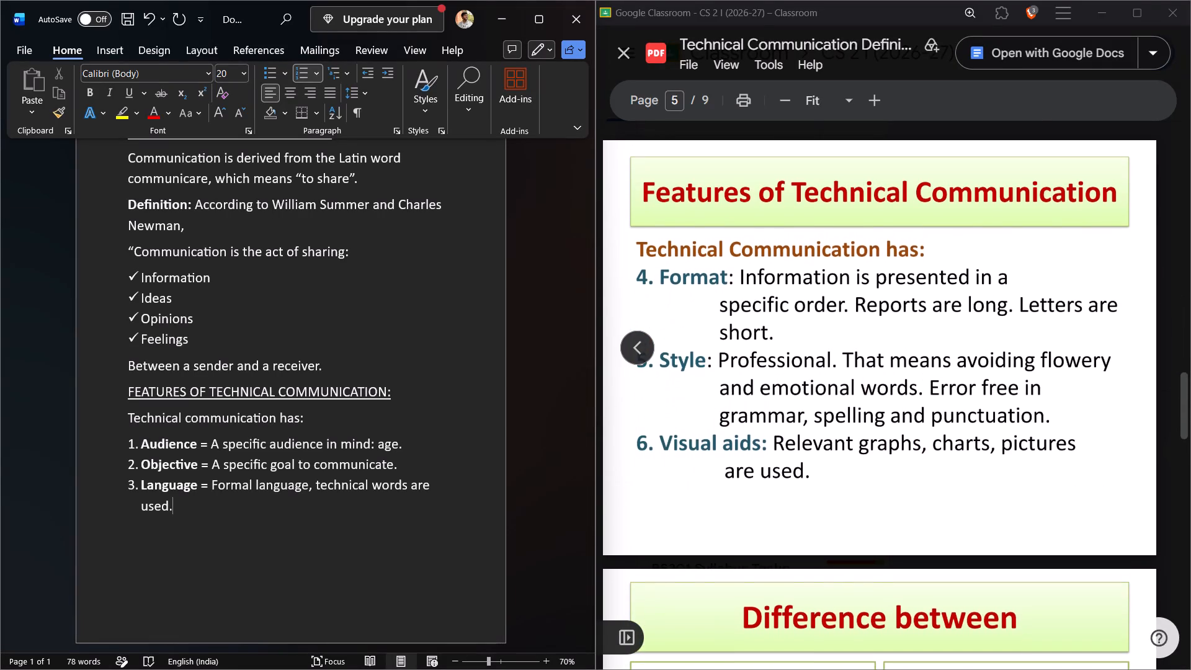
{"action": "scroll", "coordinate": [789, 501], "scroll_direction": "up", "scroll_amount": 1}
{"action": "key", "text": "Return"}
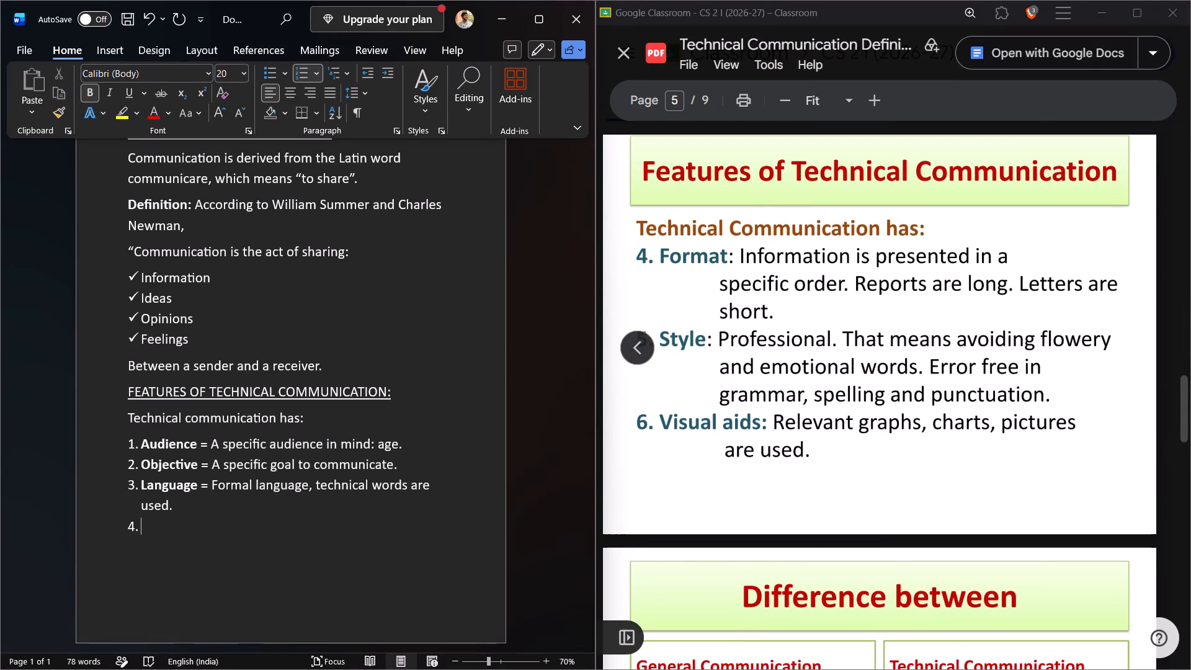
{"action": "type", "text": "format ="}
{"action": "key", "text": "space"}
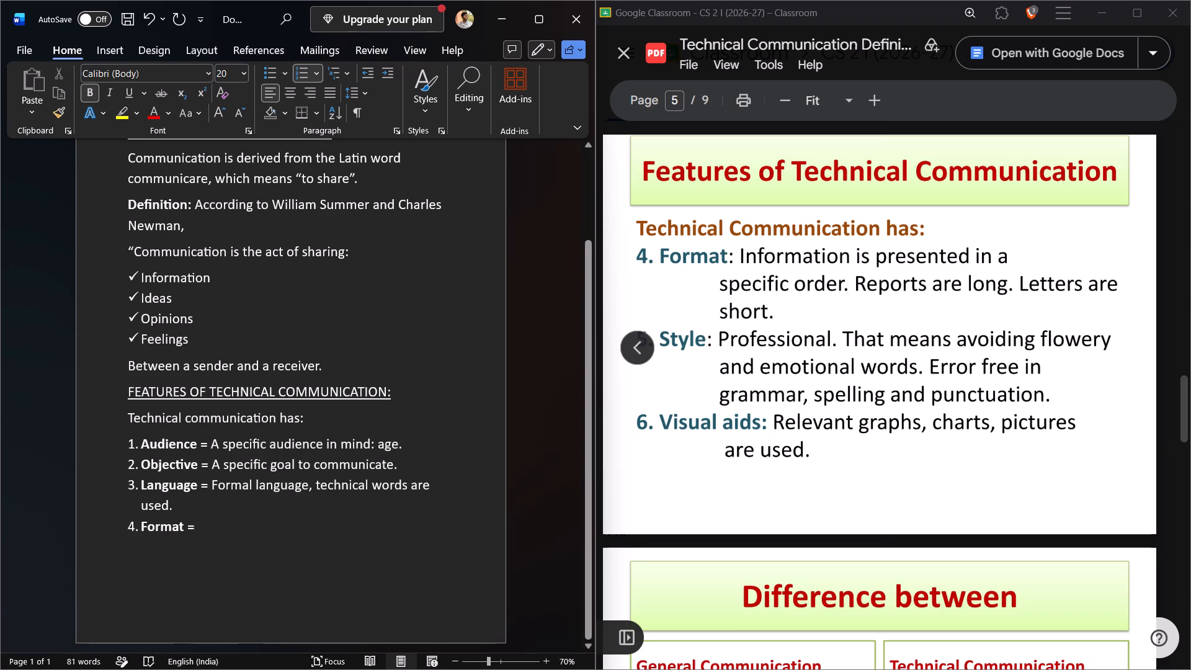
Complete item 4 after "Format =" with the bold text "Information should present in specific order.".
{"action": "left_click", "coordinate": [84, 92]}
{"action": "key", "text": "i"}
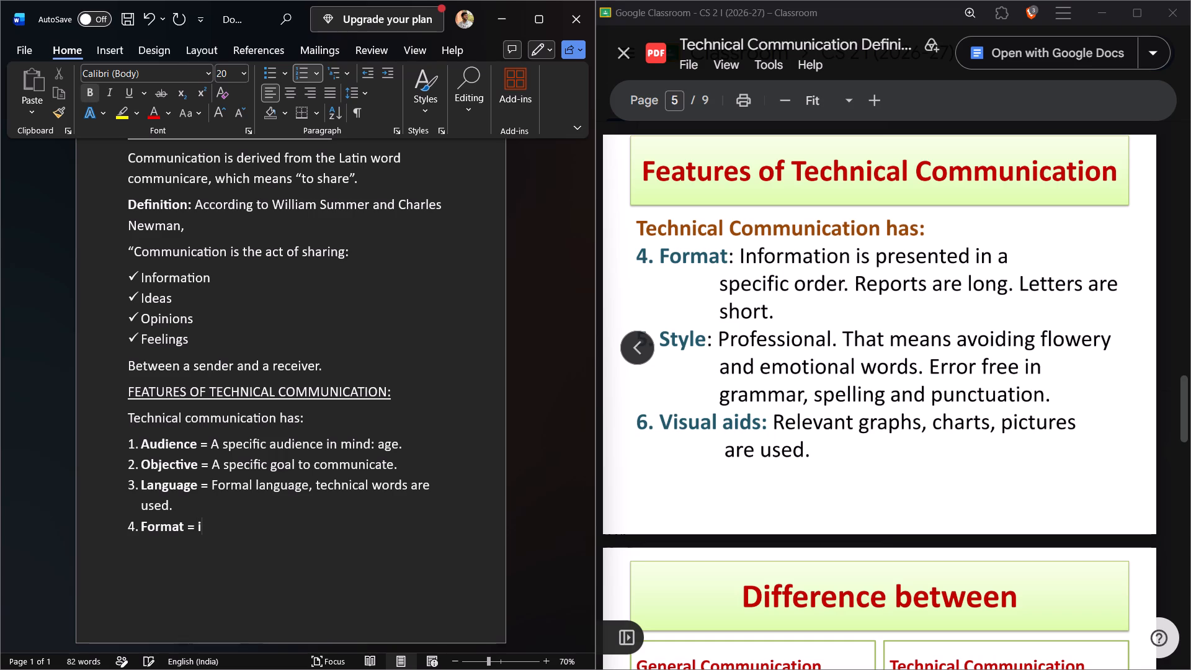
{"action": "key", "text": "BackSpace"}
{"action": "type", "text": "Information should present"}
{"action": "key", "text": "space"}
{"action": "type", "text": "in specific order"}
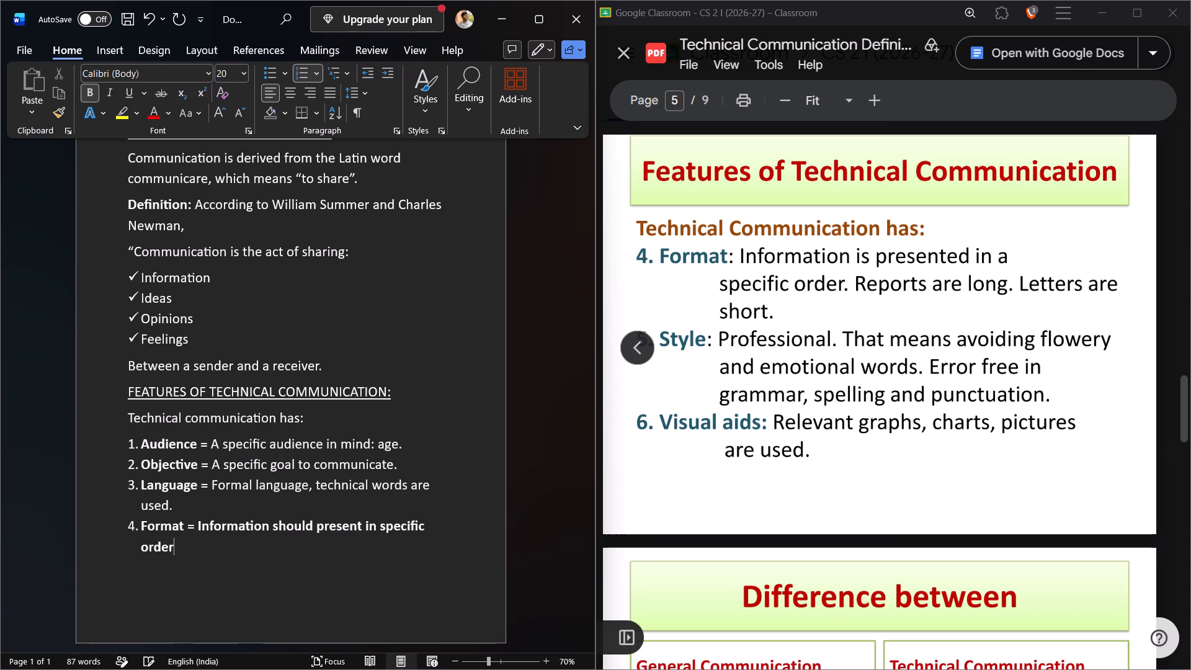
{"action": "key", "text": "period"}
Add list item 5 below the Format item with the bold label "Style =".
{"action": "key", "text": "Return"}
{"action": "type", "text": "sy"}
{"action": "key", "text": "BackSpace"}
{"action": "type", "text": "tyle ="}
{"action": "key", "text": "space"}
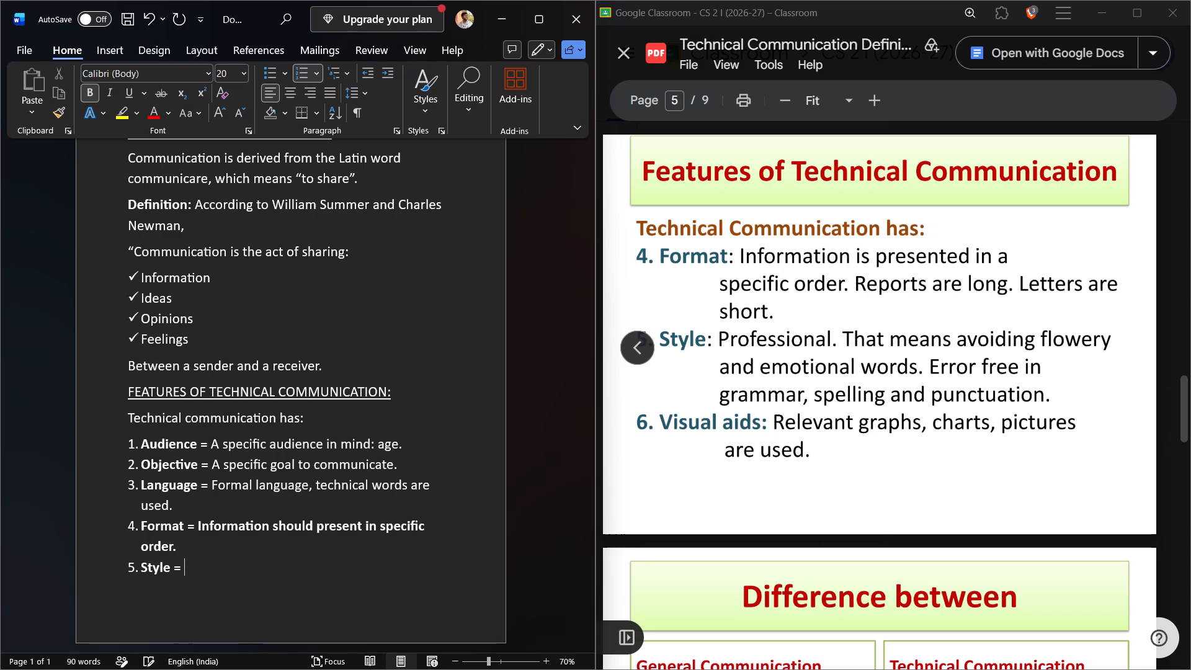
Complete item 5 after "Style =" with the non-bold text "Style should be professional.".
{"action": "left_click", "coordinate": [92, 91]}
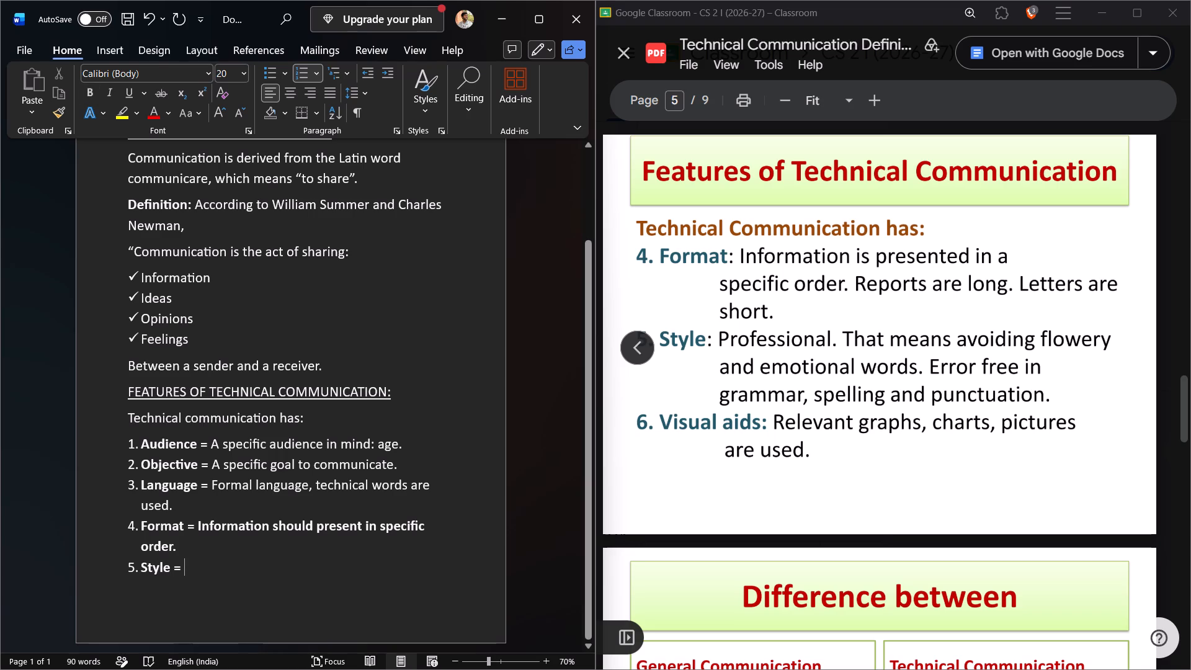
{"action": "key", "text": "s"}
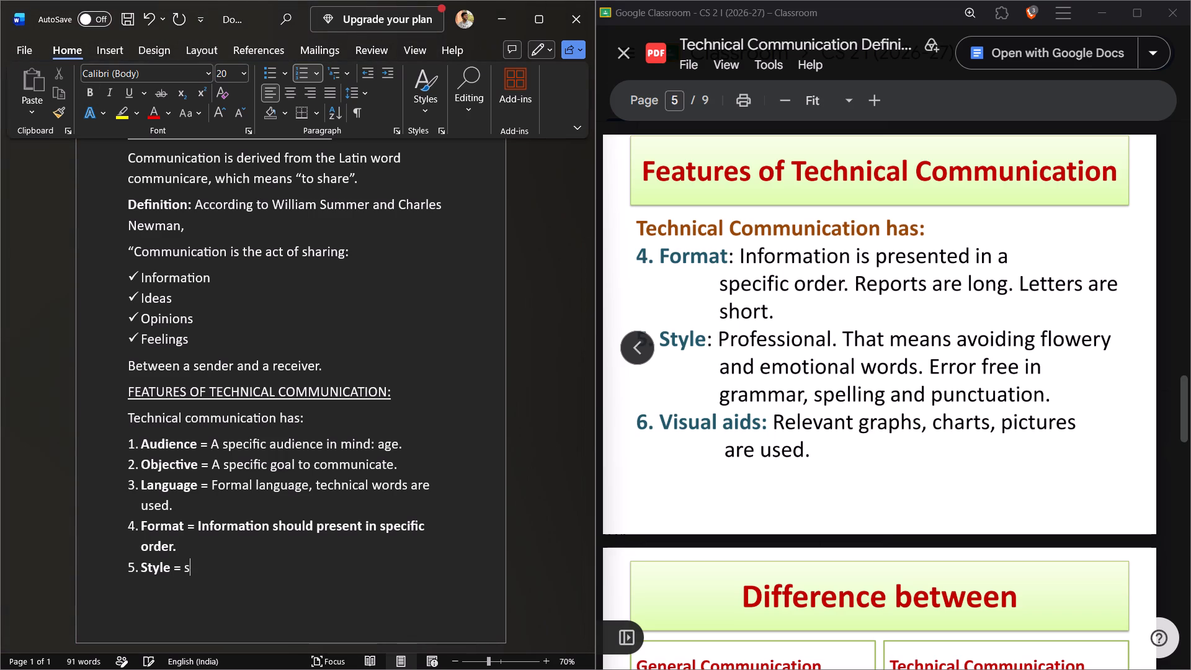
{"action": "key", "text": "BackSpace"}
{"action": "type", "text": "St"}
{"action": "key", "text": "l"}
{"action": "key", "text": "BackSpace"}
{"action": "type", "text": "ul"}
{"action": "key", "text": "BackSpace"}
{"action": "key", "text": "BackSpace"}
{"action": "type", "text": "yl"}
{"action": "key", "text": "BackSpace"}
{"action": "key", "text": "BackSpace"}
{"action": "type", "text": "yle should be r"}
{"action": "key", "text": "BackSpace"}
{"action": "type", "text": "professional."}
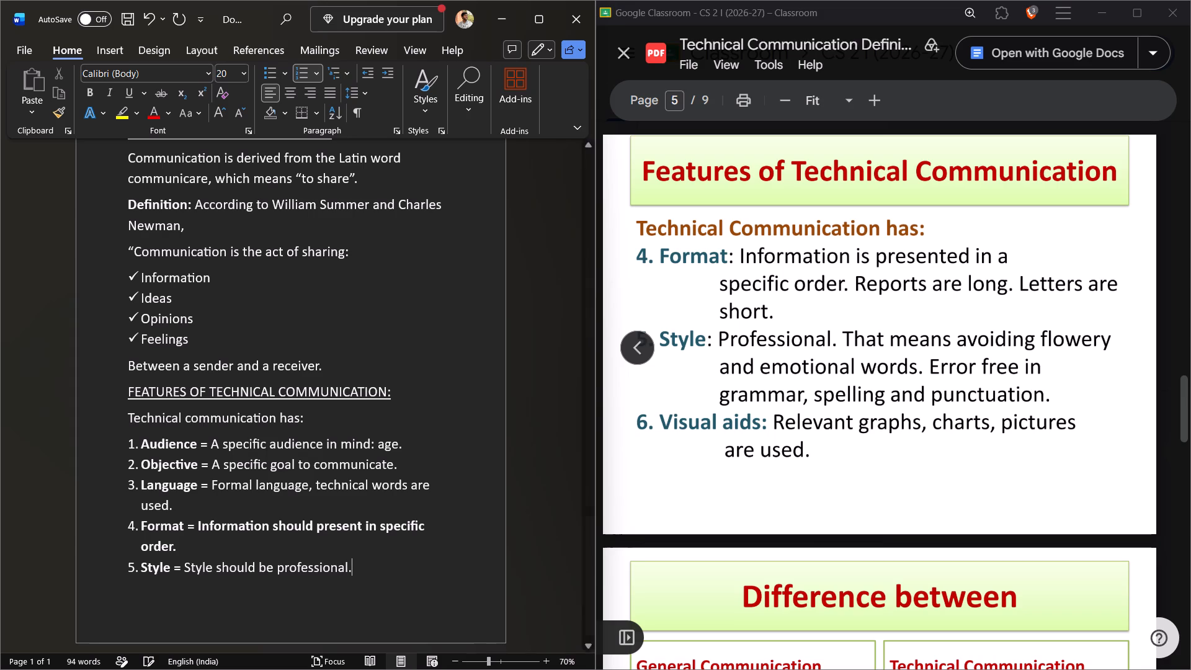
Add list item 6 below the Style item with the bold label "Visual aids =".
{"action": "key", "text": "Return"}
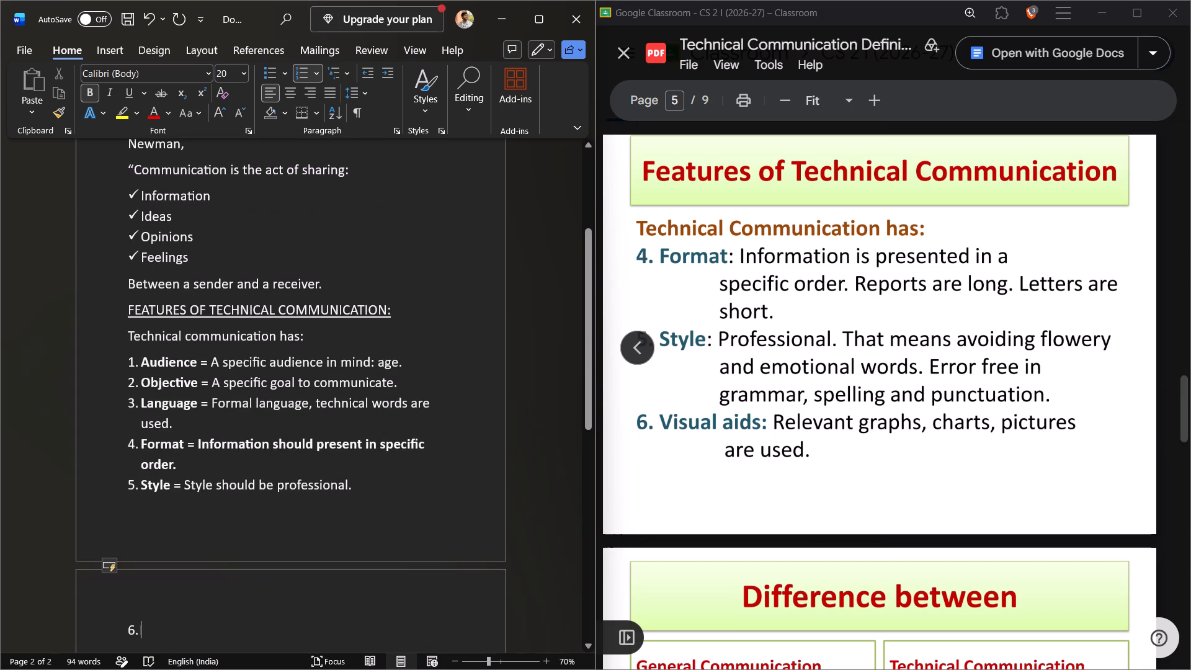
{"action": "scroll", "coordinate": [239, 397], "scroll_direction": "down", "scroll_amount": 1}
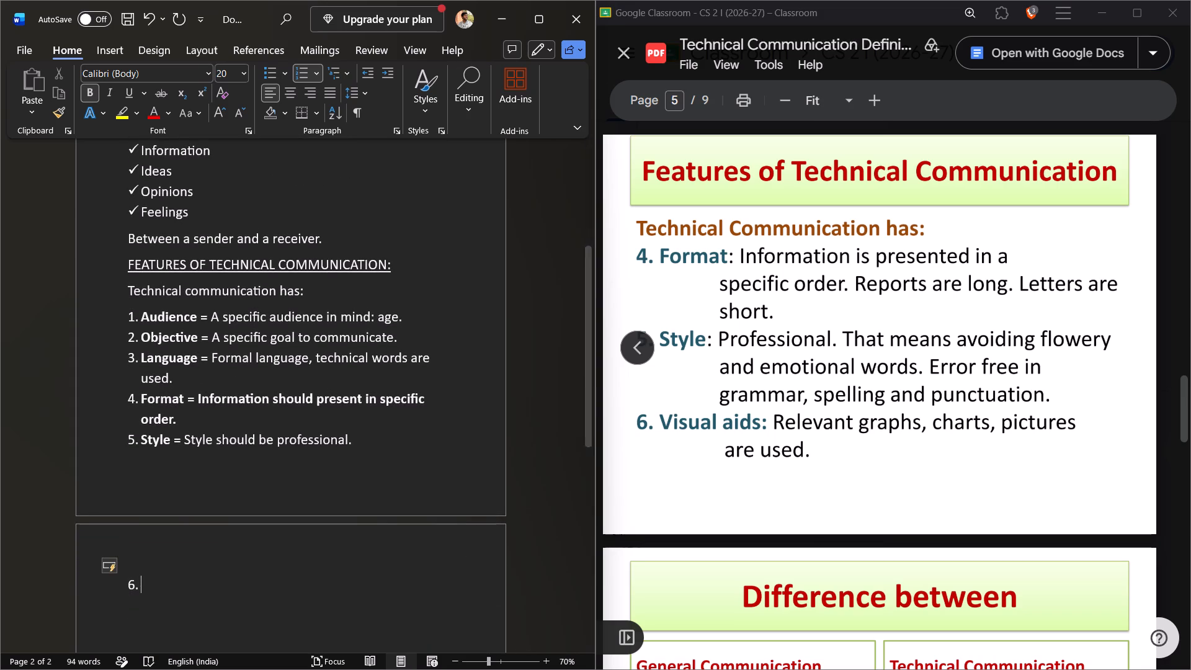
{"action": "type", "text": "vis"}
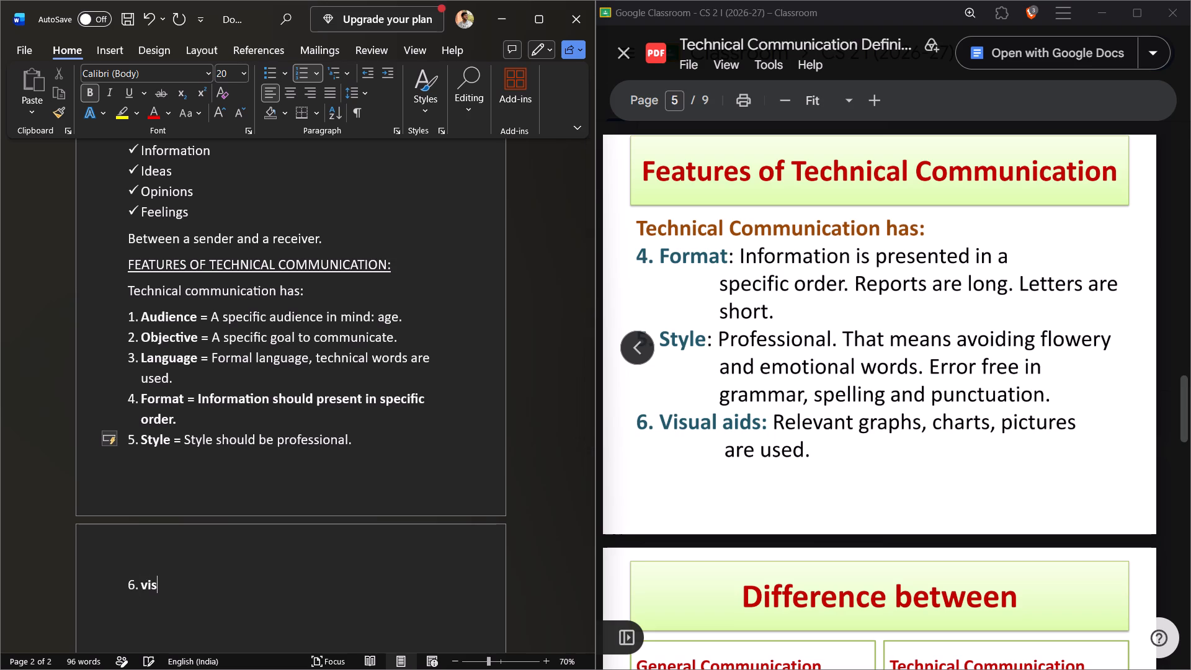
{"action": "type", "text": "ual"}
{"action": "key", "text": "space"}
{"action": "type", "text": "aidd"}
{"action": "key", "text": "BackSpace"}
{"action": "key", "text": "s"}
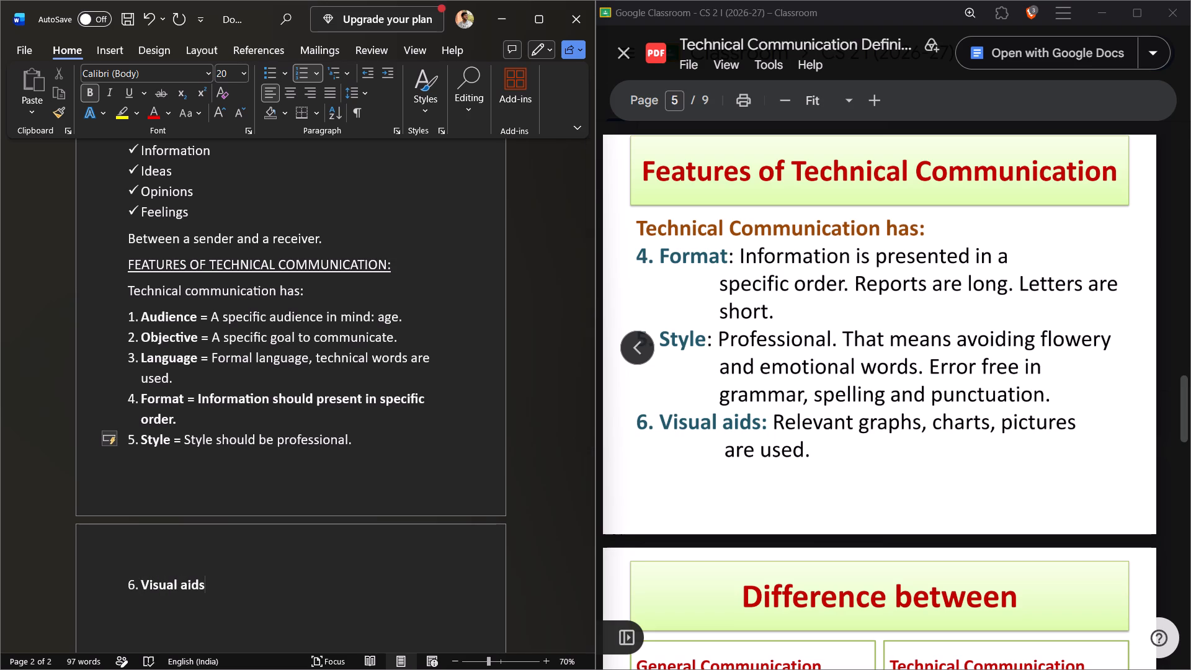
{"action": "key", "text": "space"}
{"action": "type", "text": "="}
{"action": "key", "text": "space"}
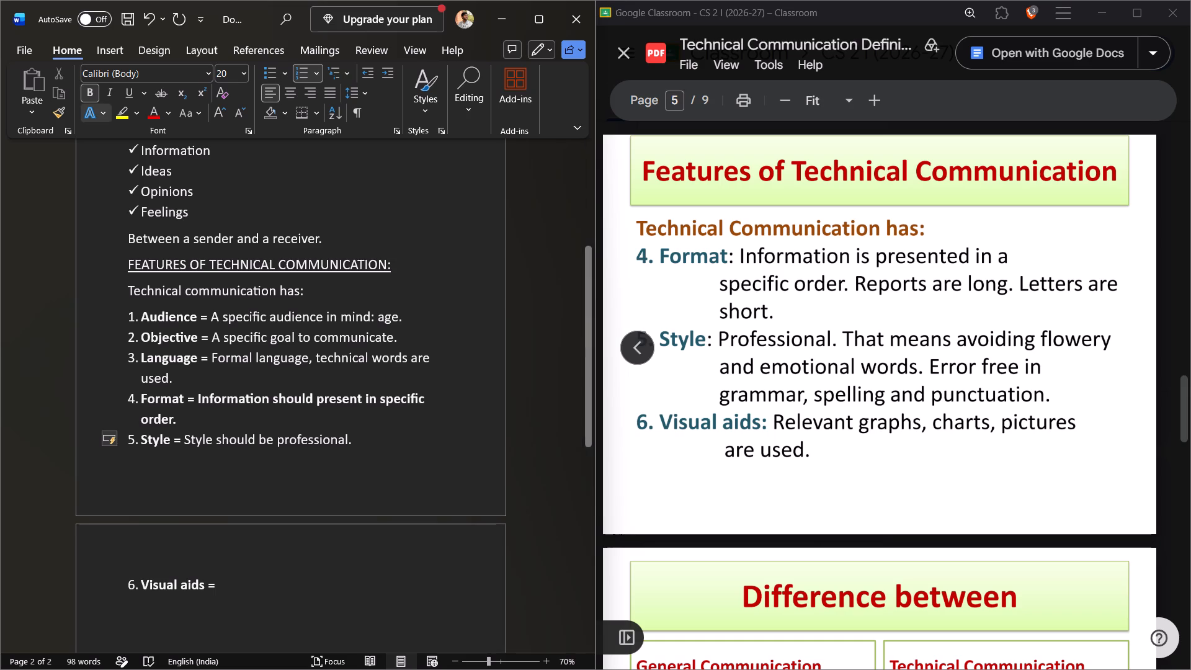
Complete item 6 after "Visual aids =" with the non-bold text "relevant graphs ,charts,picture etc.".
{"action": "left_click", "coordinate": [90, 89]}
{"action": "type", "text": "rele"}
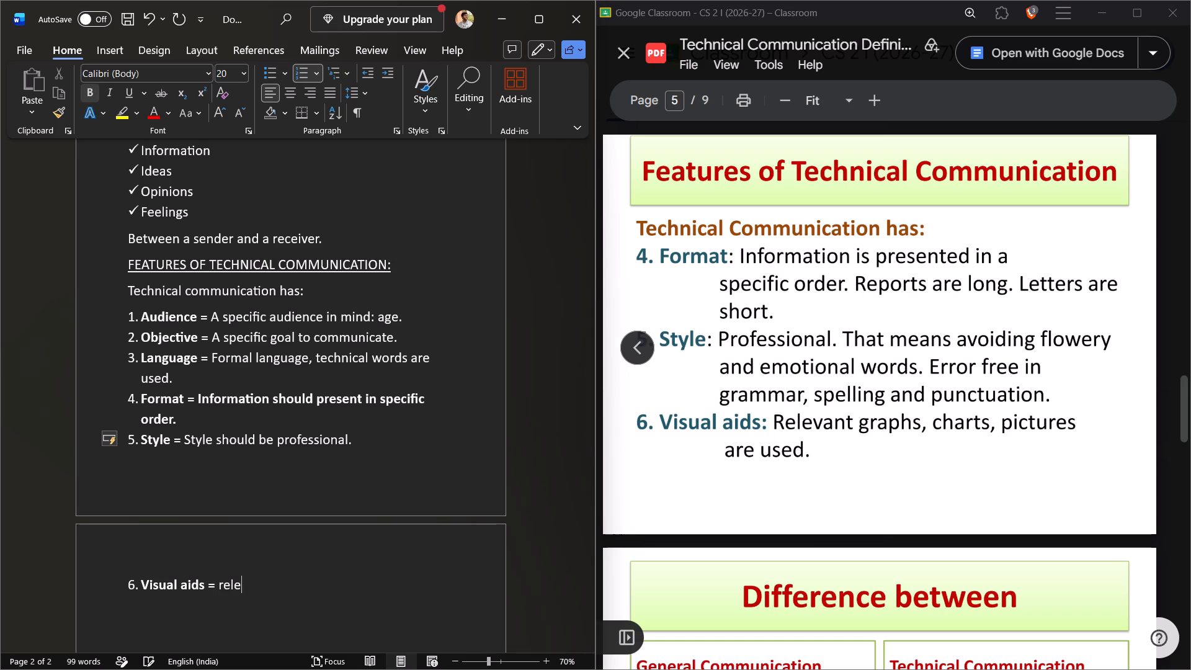
{"action": "type", "text": "ven"}
{"action": "type", "text": "t grap"}
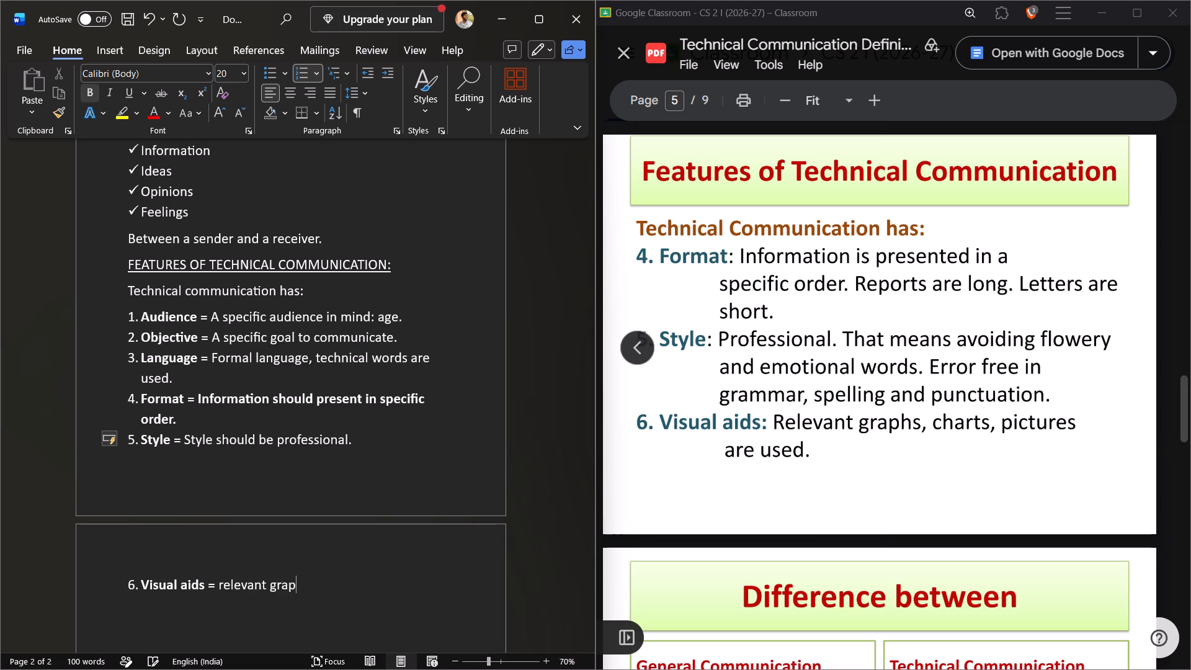
{"action": "type", "text": "ghs"}
{"action": "key", "text": "BackSpace"}
{"action": "key", "text": "BackSpace"}
{"action": "key", "text": "BackSpace"}
{"action": "key", "text": "BackSpace"}
{"action": "type", "text": "pg"}
{"action": "key", "text": "BackSpace"}
{"action": "type", "text": "hs"}
{"action": "key", "text": "space"}
{"action": "type", "text": ",charts"}
{"action": "type", "text": ",picti"}
{"action": "key", "text": "BackSpace"}
{"action": "type", "text": "ure etc."}
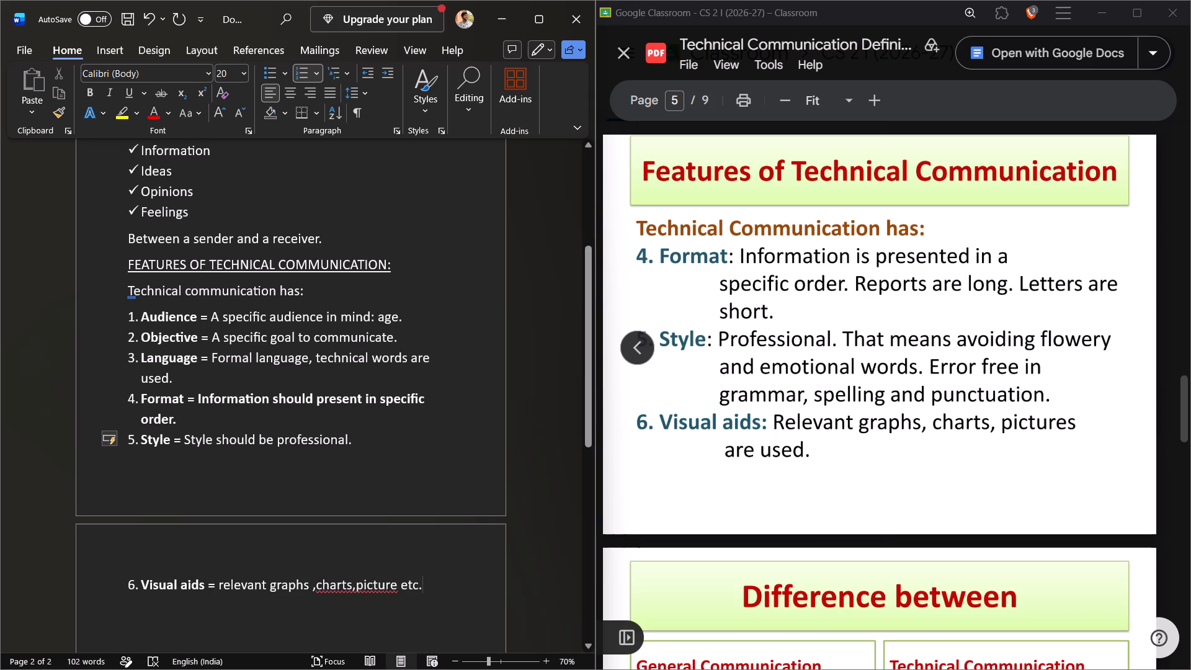
Remove the space after the "FEATURES OF TECHNICAL COMMUNICATION:" heading and the "Technical communication has:" line.
{"action": "left_click", "coordinate": [129, 289]}
{"action": "left_click_drag", "start_coordinate": [309, 290], "coordinate": [153, 263]}
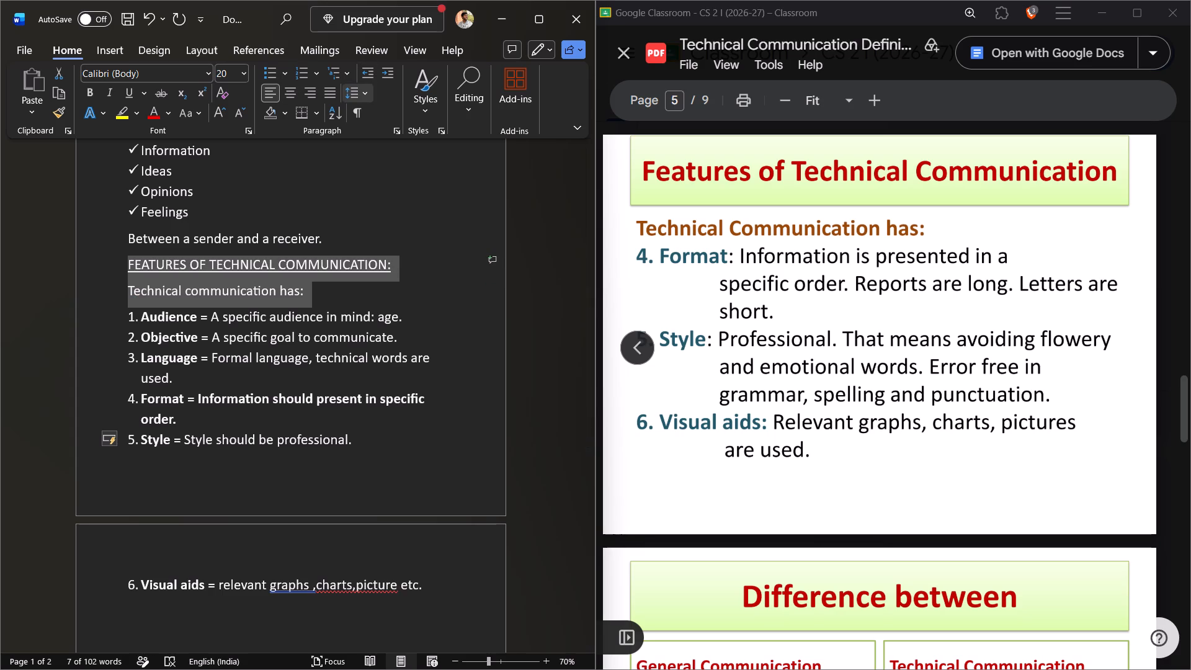
{"action": "left_click", "coordinate": [353, 92]}
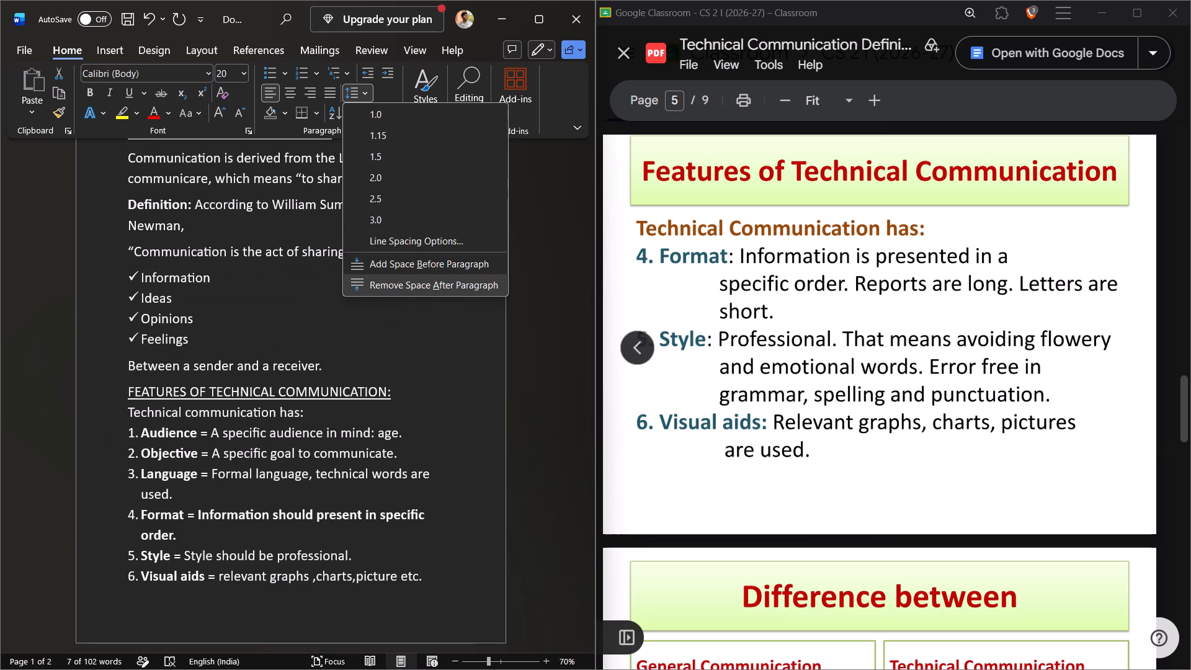
{"action": "left_click", "coordinate": [372, 286]}
{"action": "scroll", "coordinate": [191, 477], "scroll_direction": "down", "scroll_amount": 2}
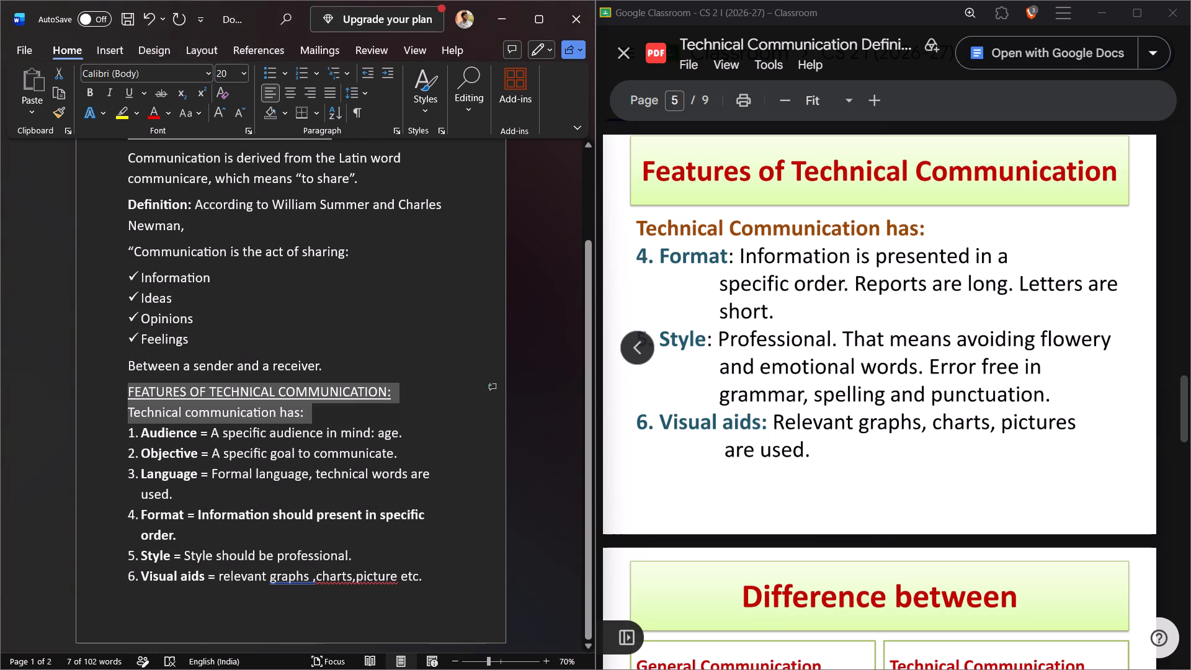
Correct the comma spacing in item 6 to read "relevant graphs, charts, picture etc.".
{"action": "scroll", "coordinate": [191, 477], "scroll_direction": "down", "scroll_amount": 1}
{"action": "left_click", "coordinate": [357, 578]}
{"action": "key", "text": "space"}
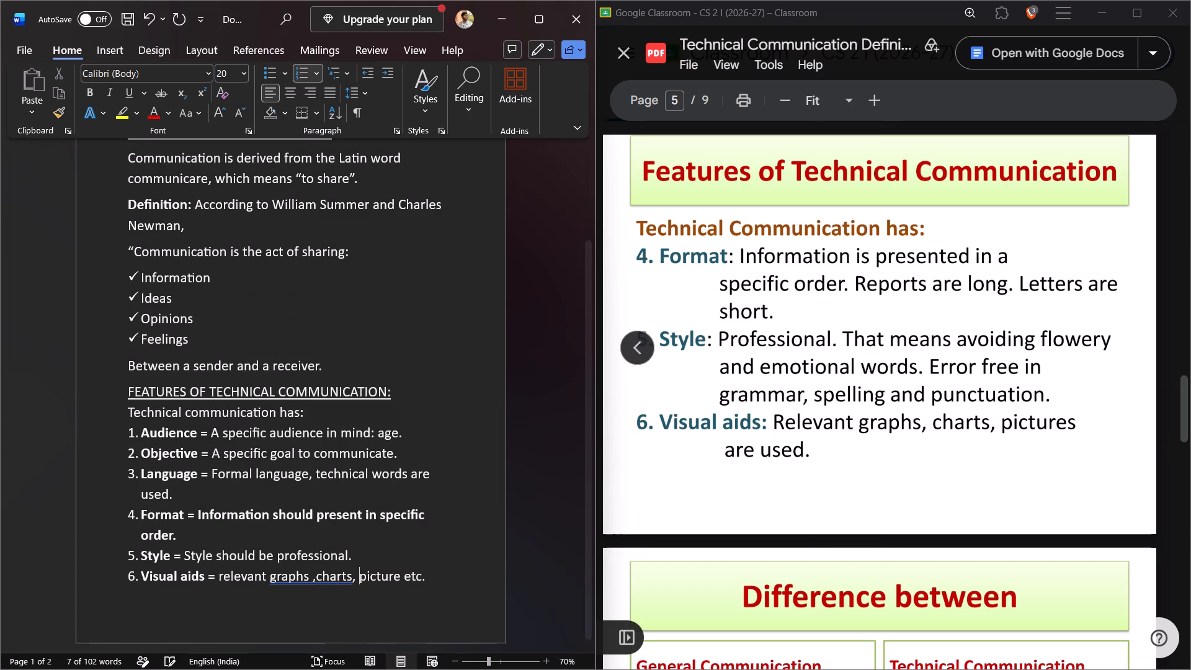
{"action": "left_click", "coordinate": [308, 580]}
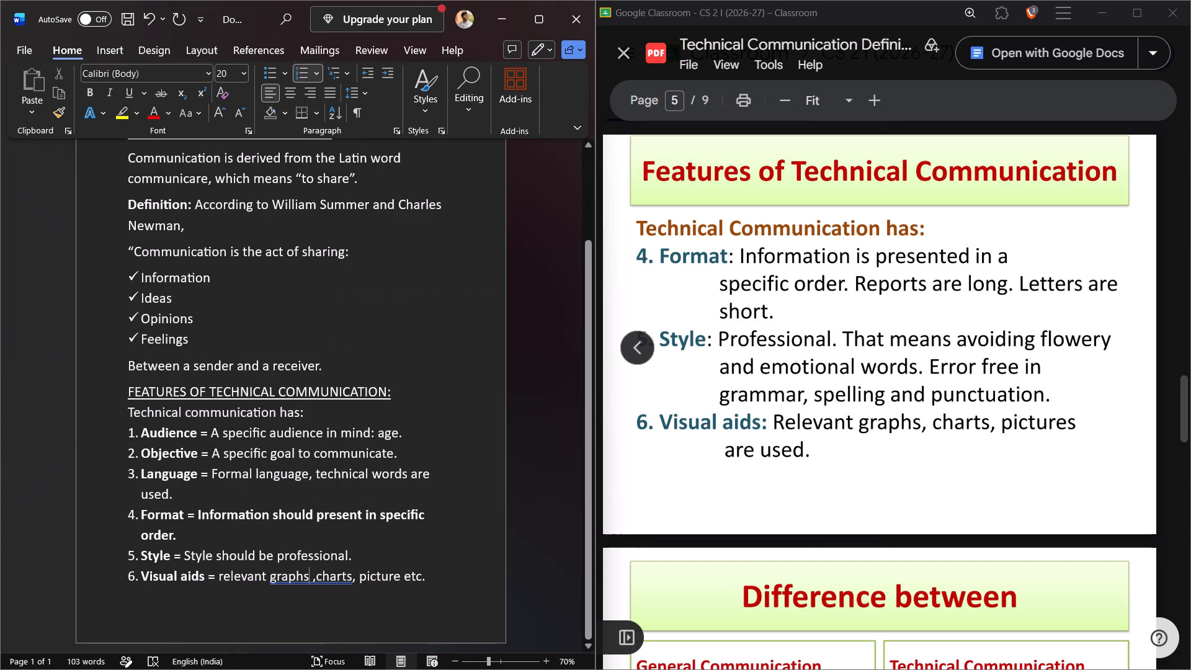
{"action": "key", "text": "Right"}
{"action": "key", "text": "BackSpace"}
{"action": "key", "text": "space"}
{"action": "key", "text": "Right"}
{"action": "key", "text": "BackSpace"}
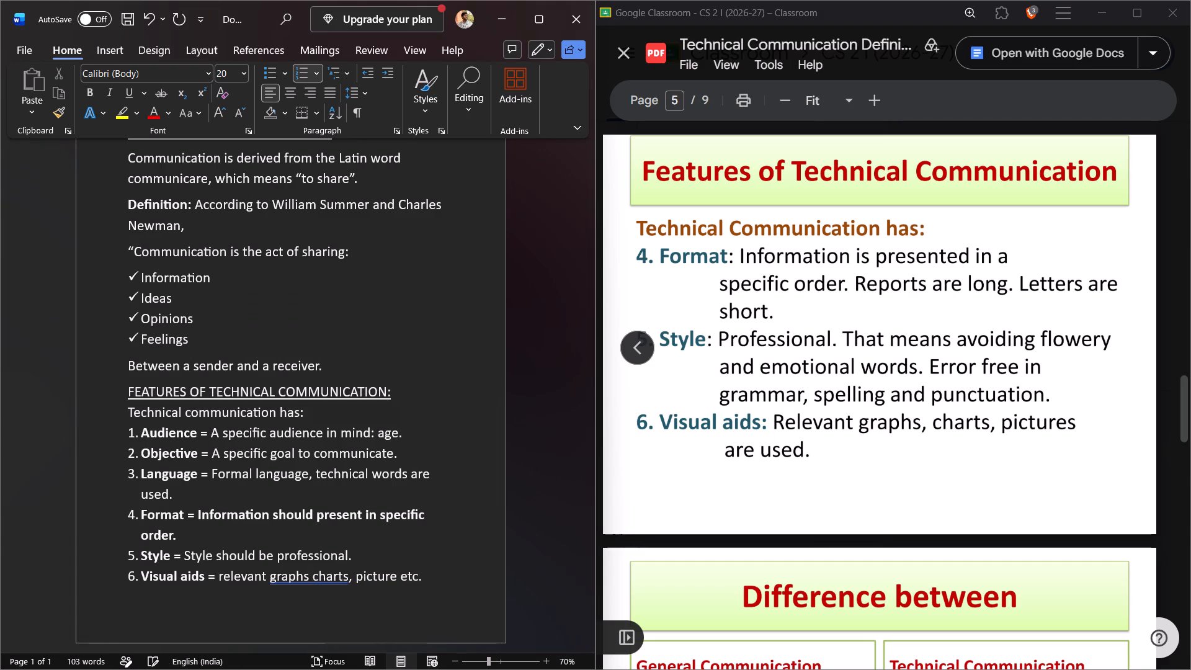
{"action": "key", "text": "BackSpace"}
{"action": "type", "text": ","}
{"action": "key", "text": "space"}
{"action": "scroll", "coordinate": [233, 470], "scroll_direction": "down", "scroll_amount": 7}
End the numbered list after item 6 and start an unnumbered blank paragraph below it.
{"action": "left_click", "coordinate": [439, 592]}
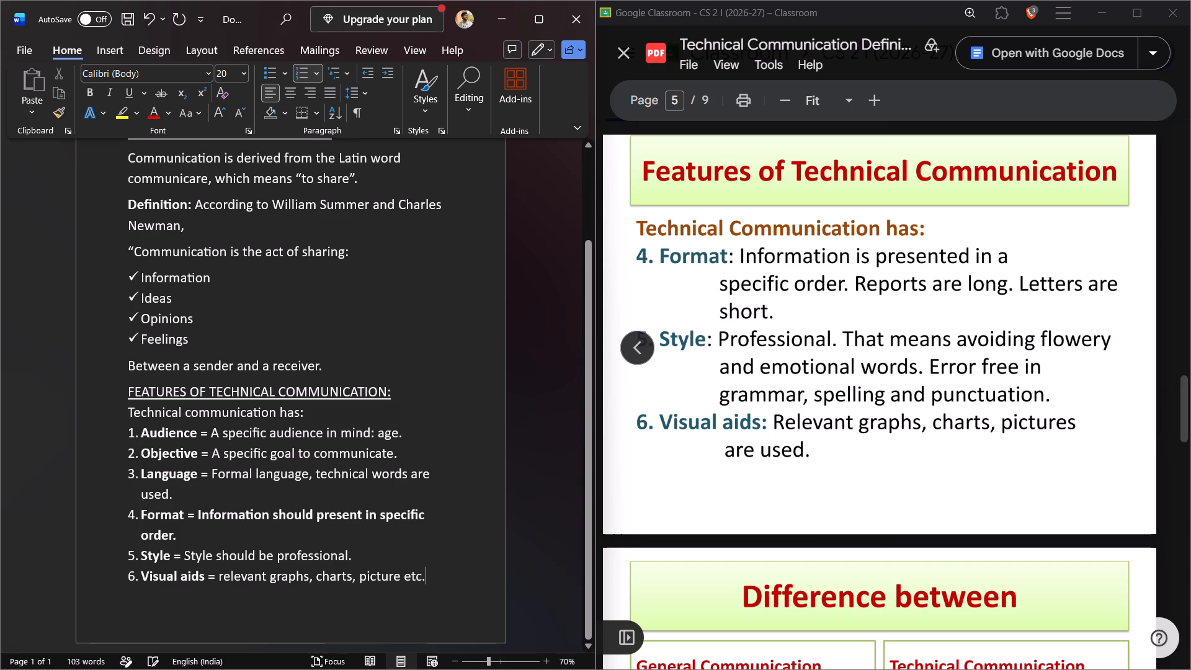
{"action": "key", "text": "Return"}
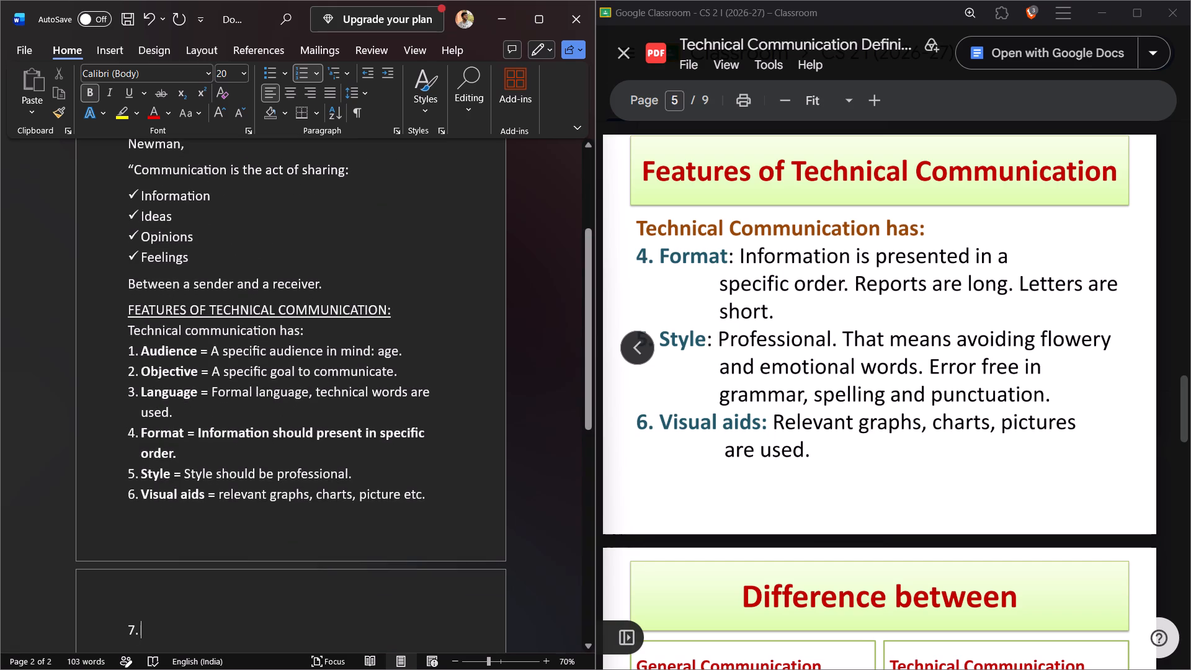
{"action": "key", "text": "Return"}
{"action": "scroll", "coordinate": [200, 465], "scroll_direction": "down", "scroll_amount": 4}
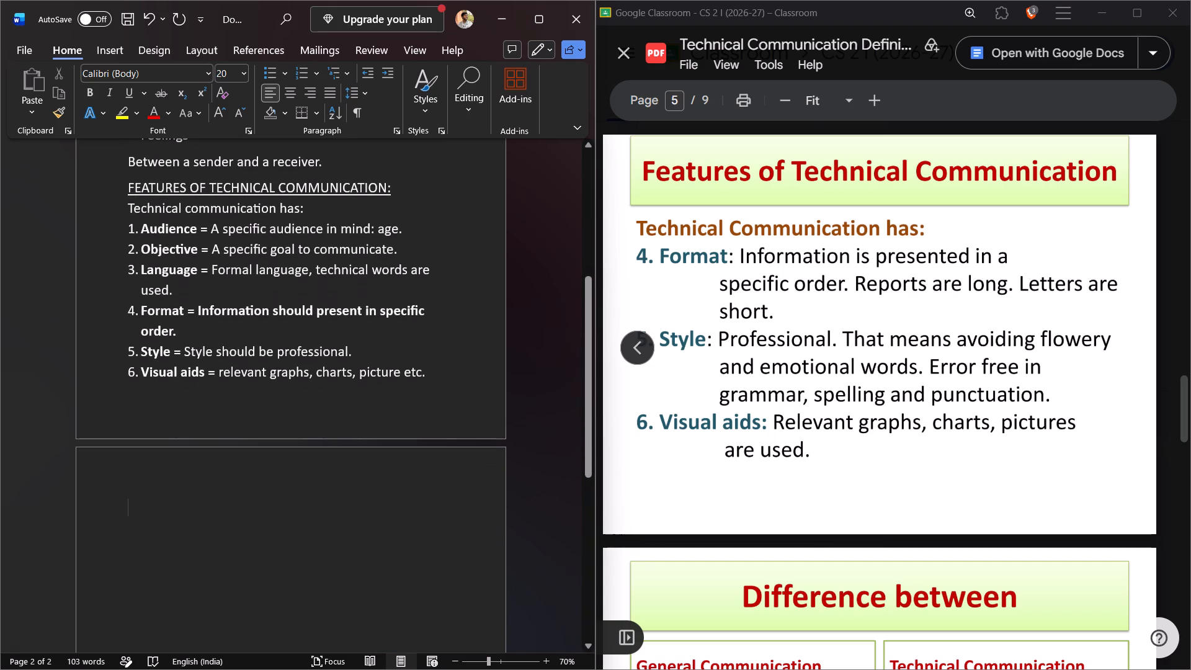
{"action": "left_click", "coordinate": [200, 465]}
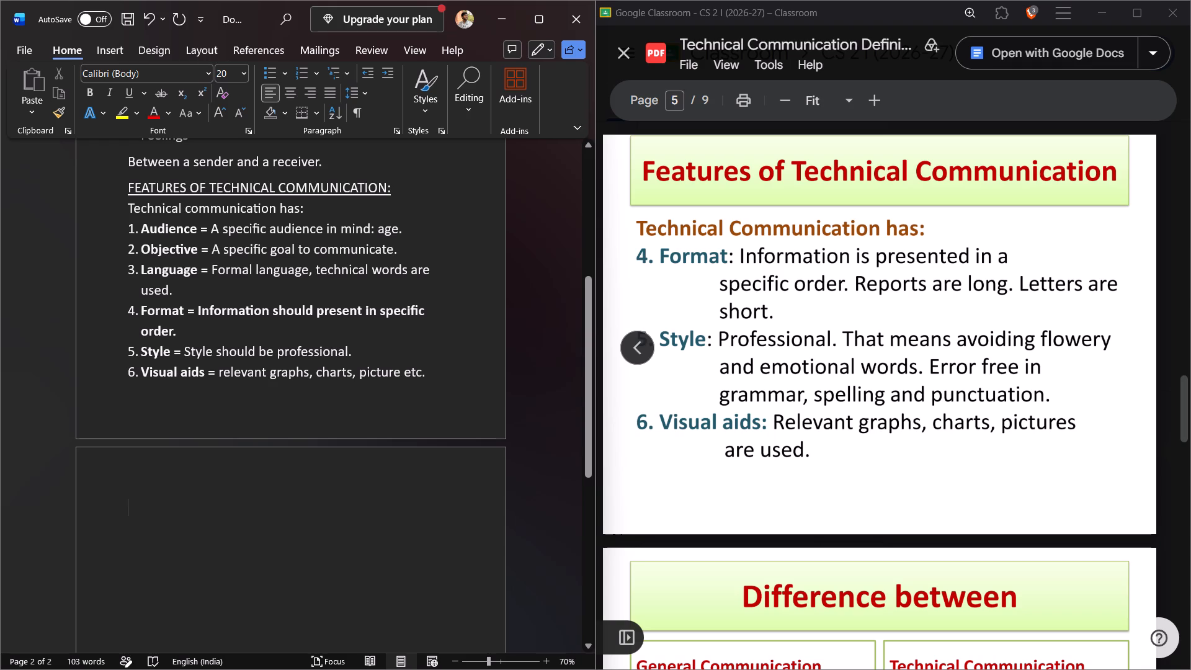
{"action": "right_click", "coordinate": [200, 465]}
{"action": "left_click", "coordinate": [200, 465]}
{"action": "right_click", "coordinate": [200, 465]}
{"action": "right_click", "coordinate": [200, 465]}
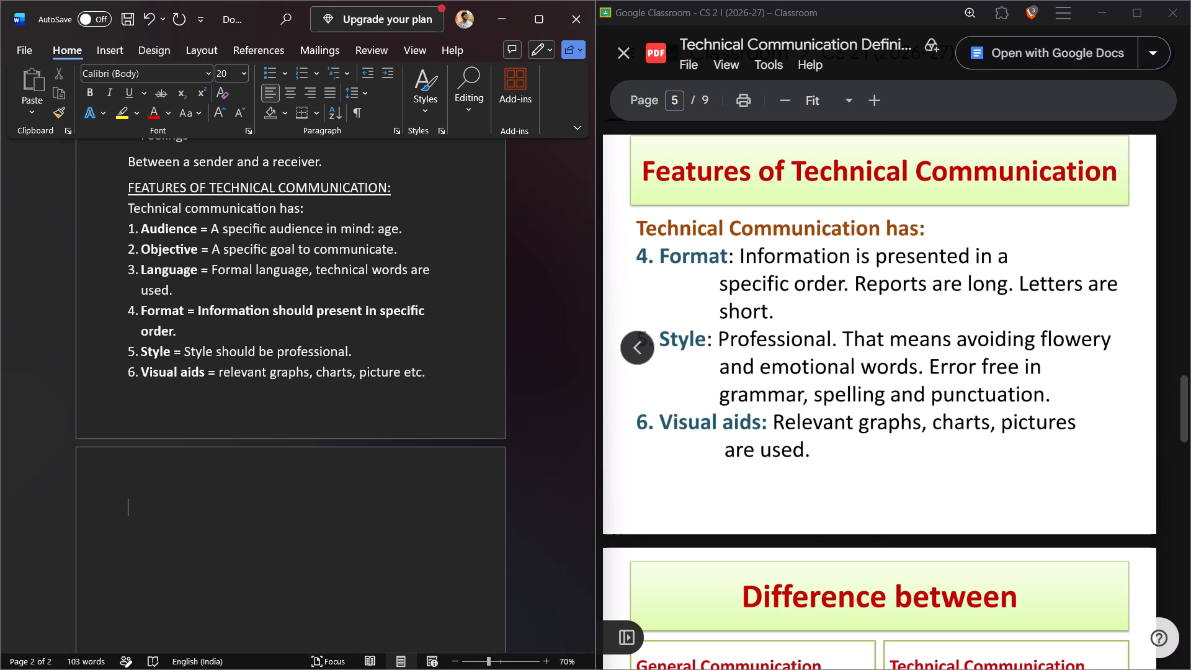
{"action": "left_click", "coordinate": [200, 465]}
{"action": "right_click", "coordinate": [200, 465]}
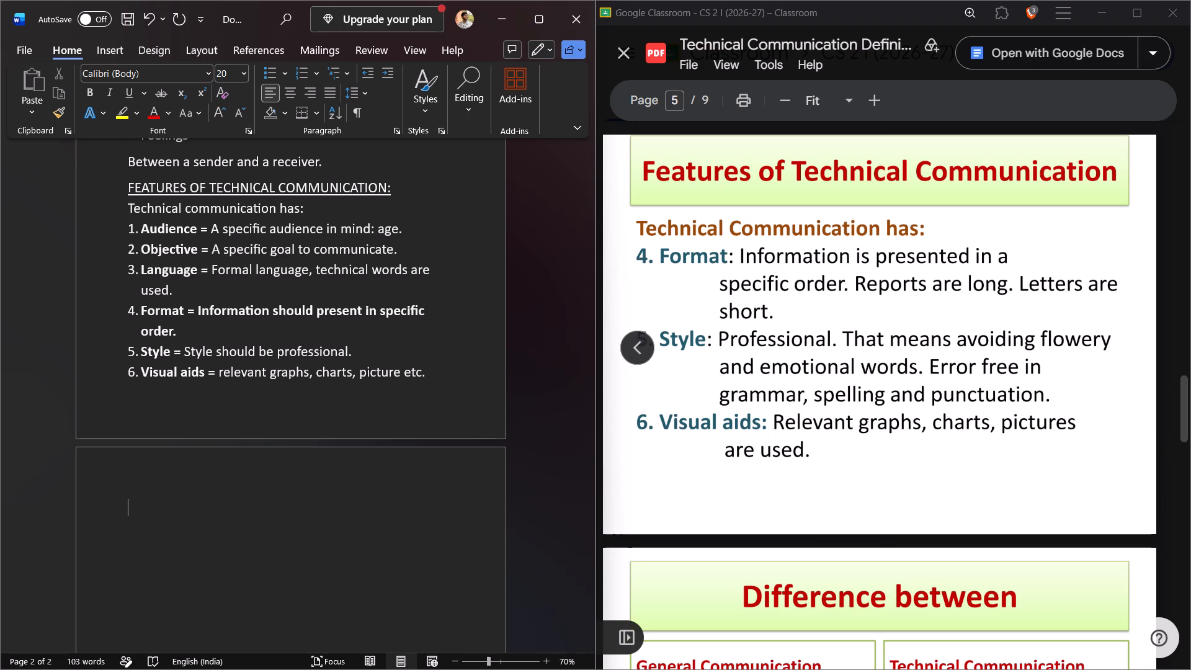
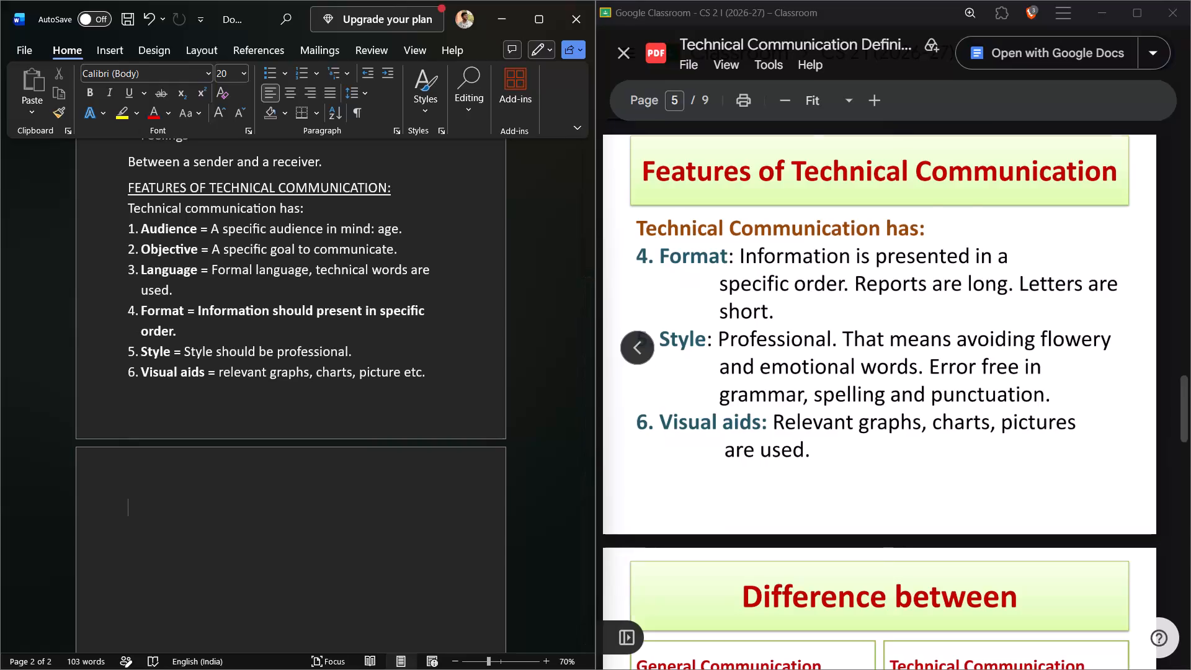
Add the underlined heading "DIFFERENCE BETWEEN GENERAL AND TECHNICAL COMMUNICATION:" on the second page and start a non-underlined line below it.
{"action": "scroll", "coordinate": [904, 349], "scroll_direction": "down", "scroll_amount": 3}
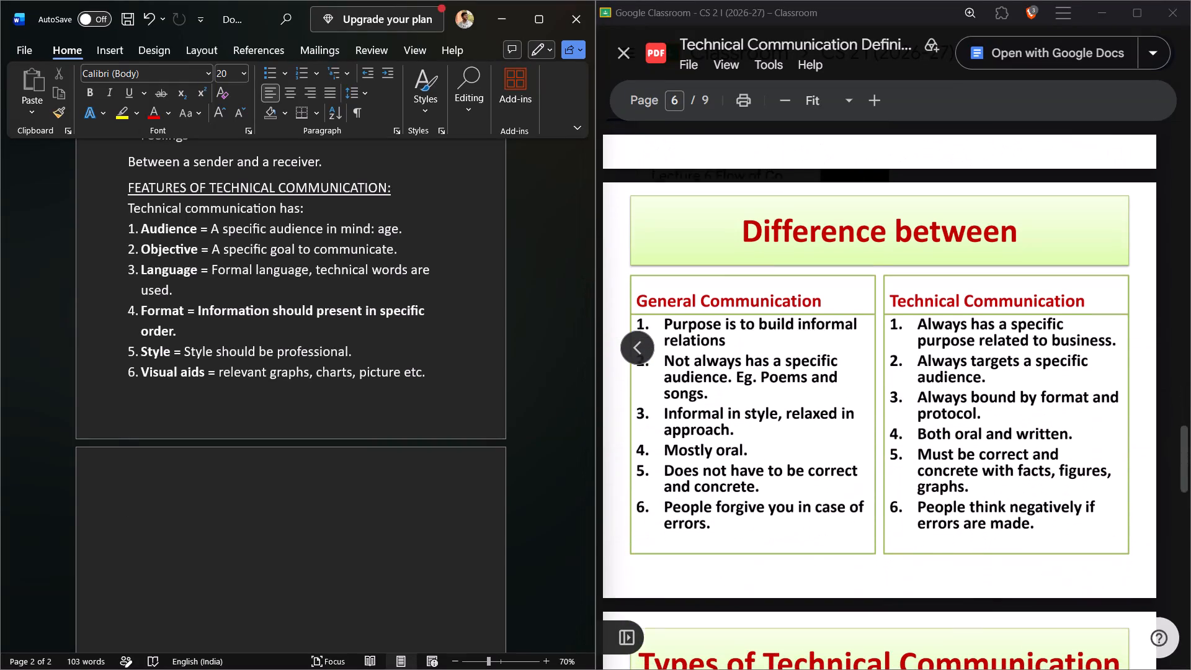
{"action": "scroll", "coordinate": [904, 349], "scroll_direction": "down", "scroll_amount": 1}
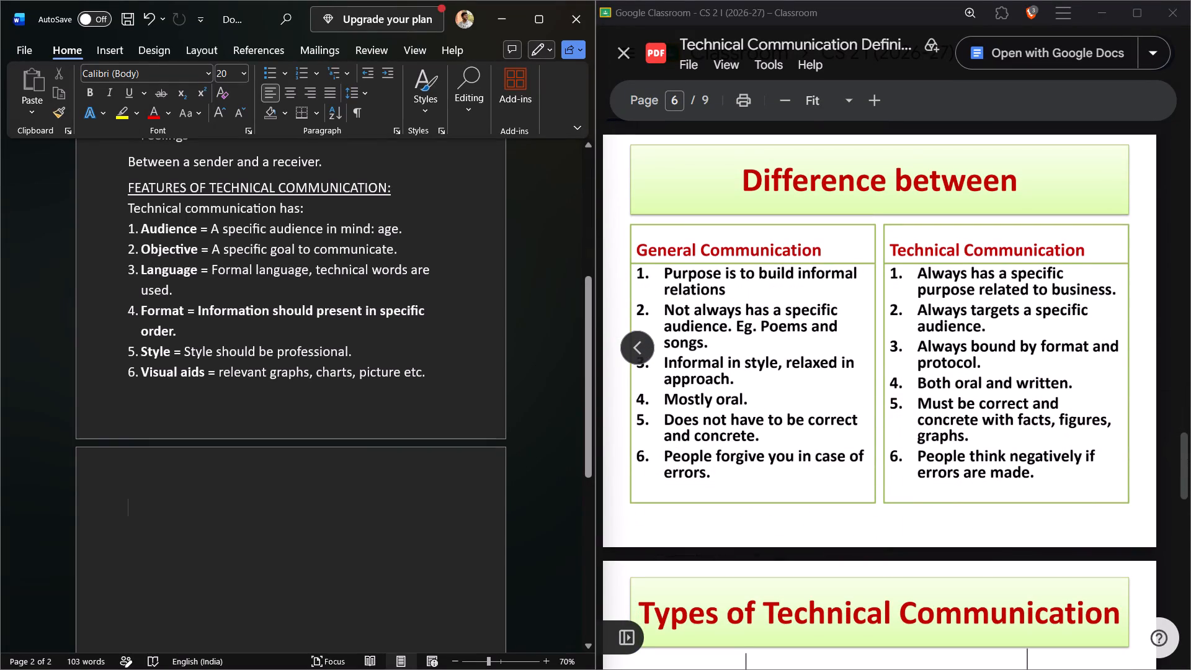
{"action": "type", "text": "Di"}
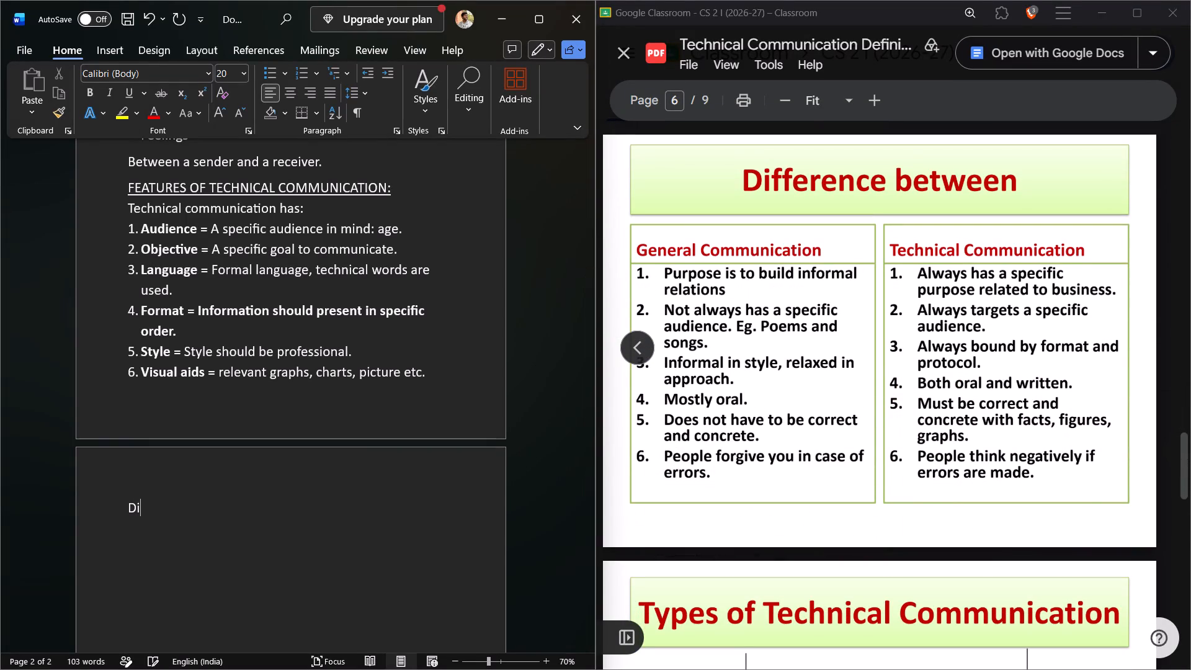
{"action": "key", "text": "BackSpace"}
{"action": "key", "text": "BackSpace"}
{"action": "type", "text": "DIFFEREN"}
{"action": "type", "text": "CE BETWEEN GENERL"}
{"action": "key", "text": "BackSpace"}
{"action": "type", "text": "AL AND"}
{"action": "key", "text": "space"}
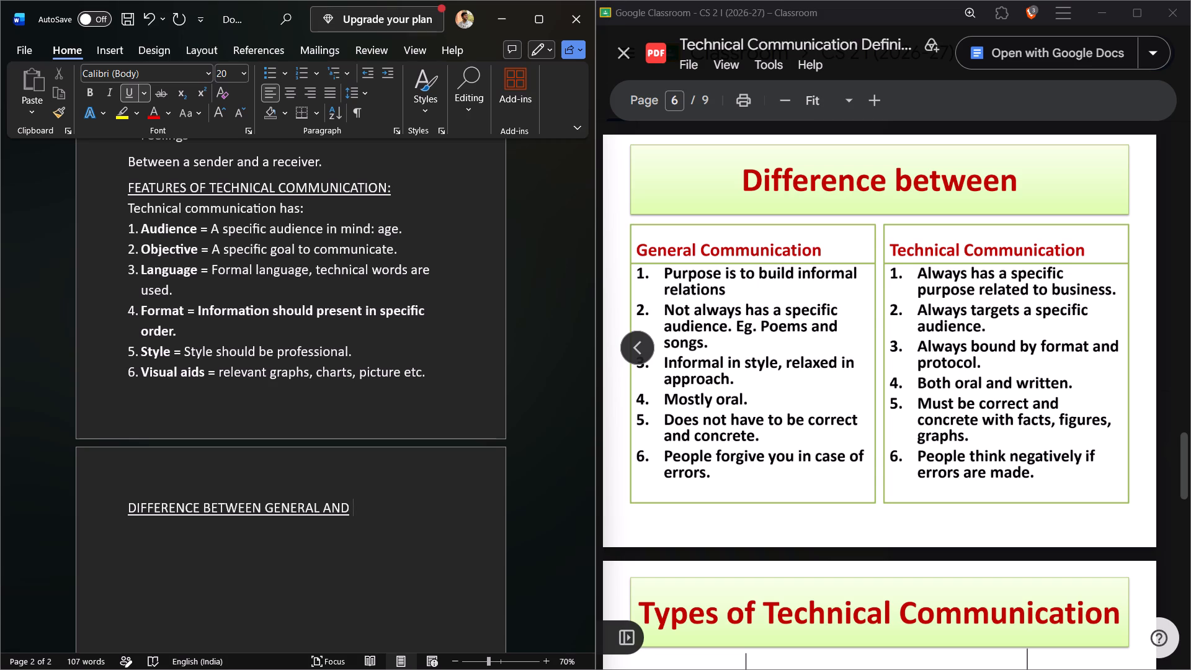
{"action": "type", "text": "TE"}
{"action": "type", "text": "CHNICAL COMM"}
{"action": "type", "text": "UNIC"}
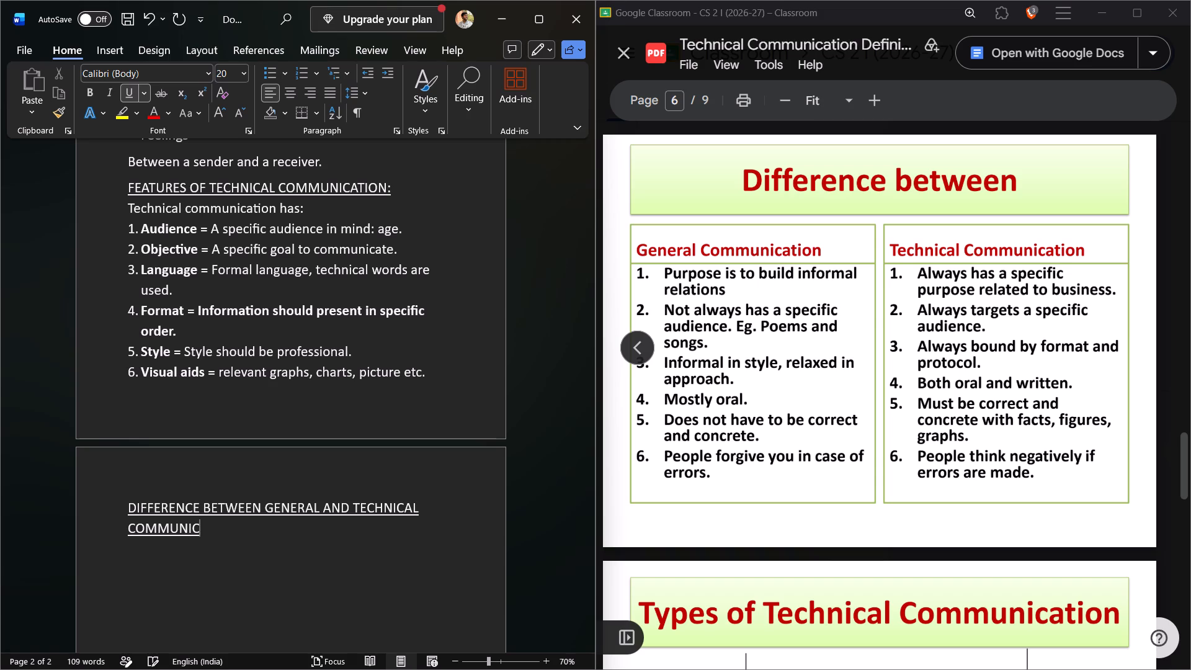
{"action": "type", "text": "ATION"}
{"action": "key", "text": "shift+colon"}
{"action": "key", "text": "Return"}
{"action": "left_click", "coordinate": [128, 87]}
Insert a table with two columns and one row below the new heading.
{"action": "left_click", "coordinate": [101, 45]}
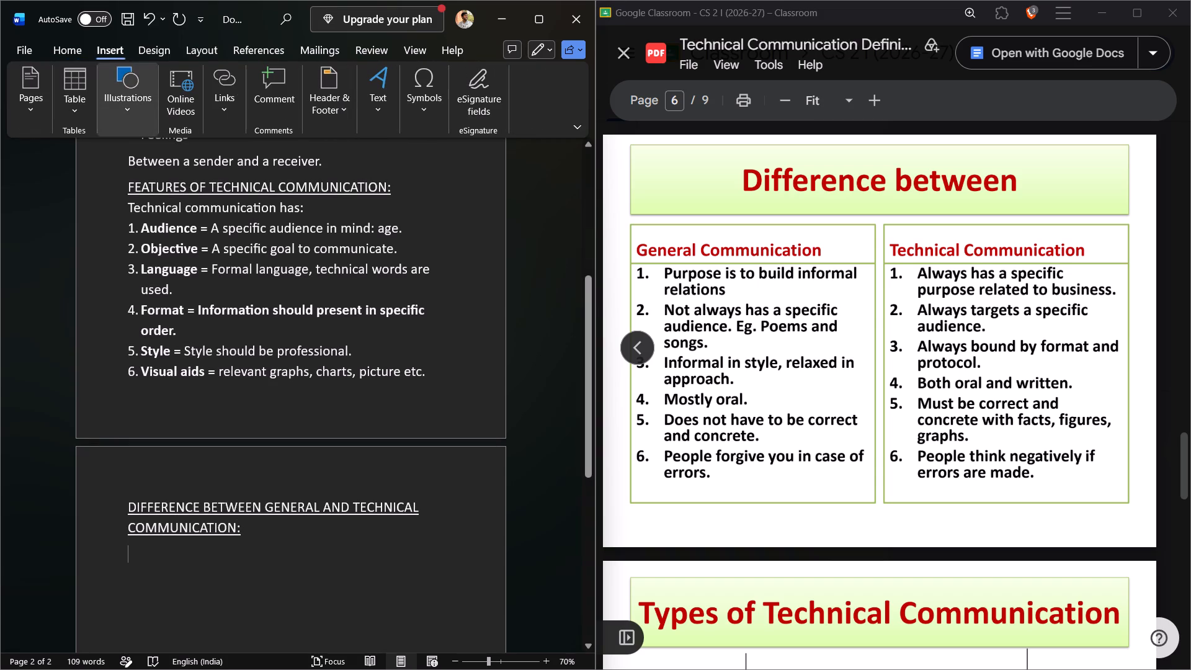
{"action": "left_click", "coordinate": [77, 81]}
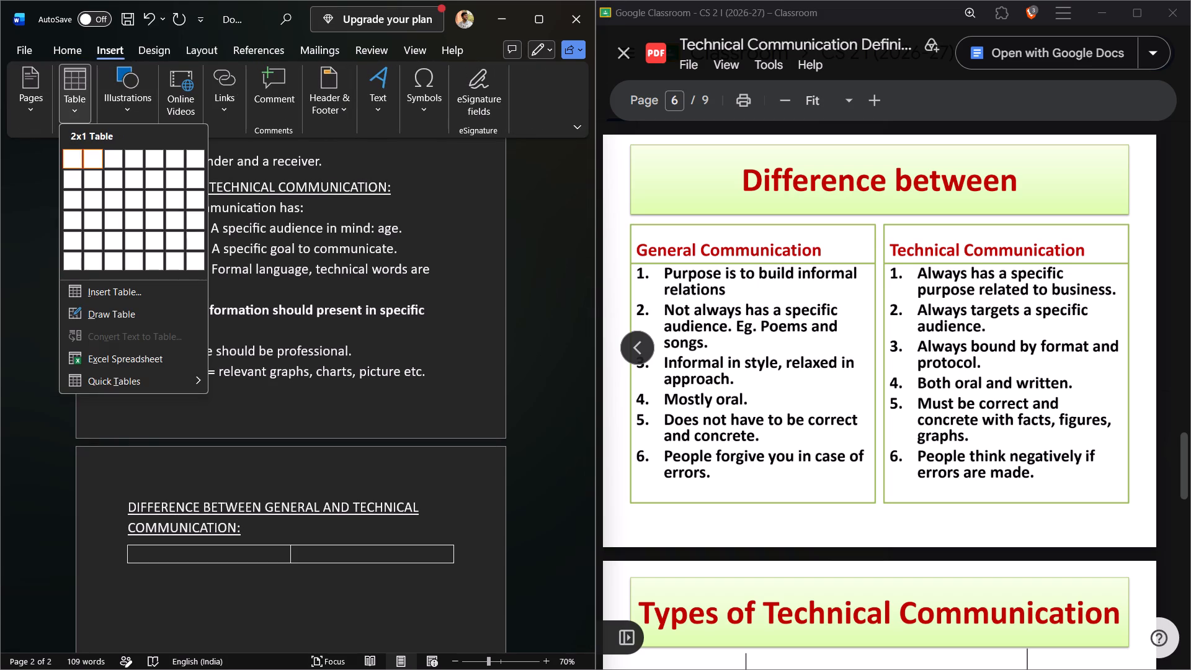
{"action": "left_click", "coordinate": [92, 152]}
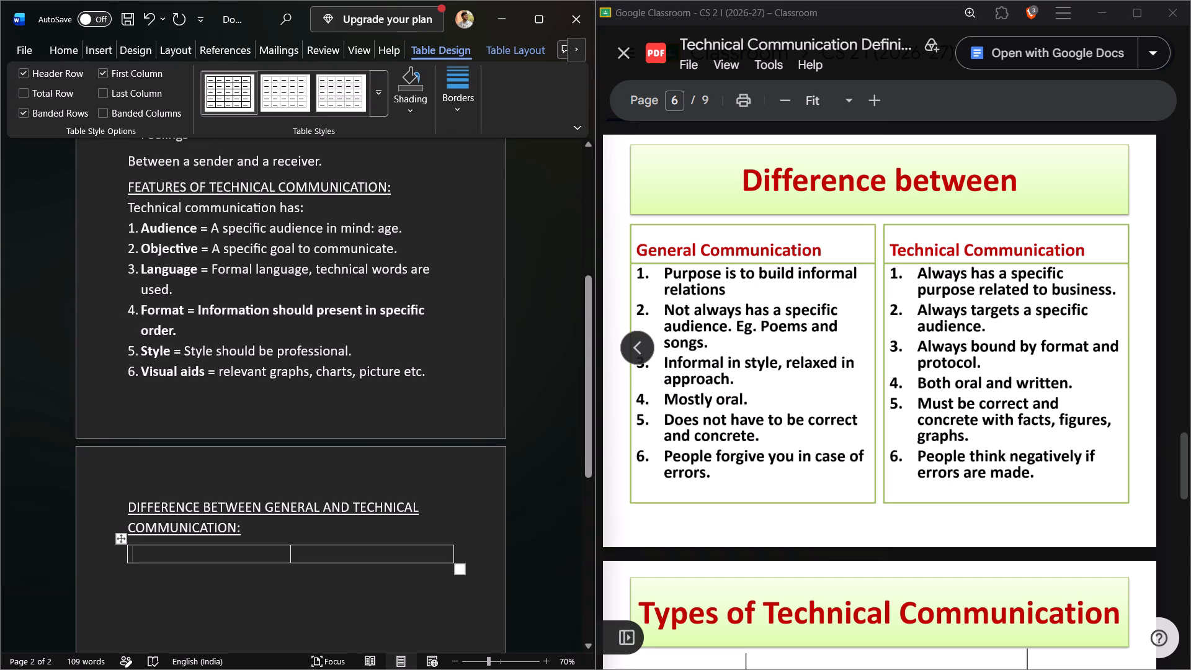
Fill the first table cell with "General communication" and the second with "Technical comminication".
{"action": "type", "text": "geneal"}
{"action": "key", "text": "space"}
{"action": "key", "text": "BackSpace"}
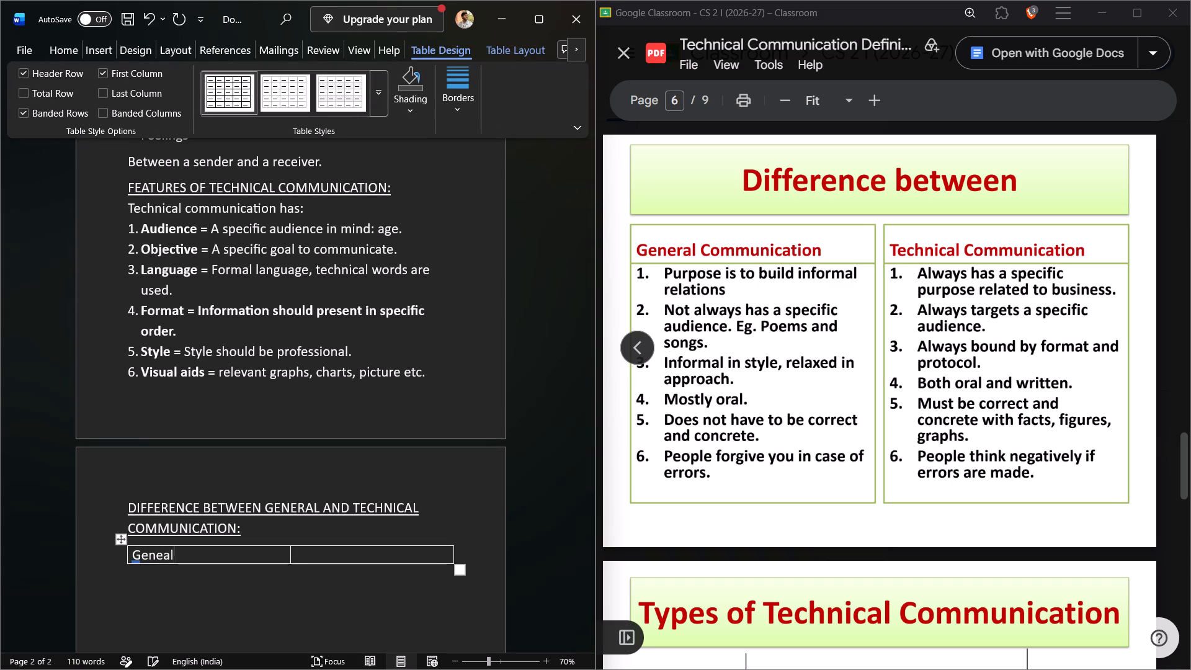
{"action": "key", "text": "BackSpace"}
{"action": "key", "text": "BackSpace"}
{"action": "type", "text": "ral communication"}
{"action": "key", "text": "Right"}
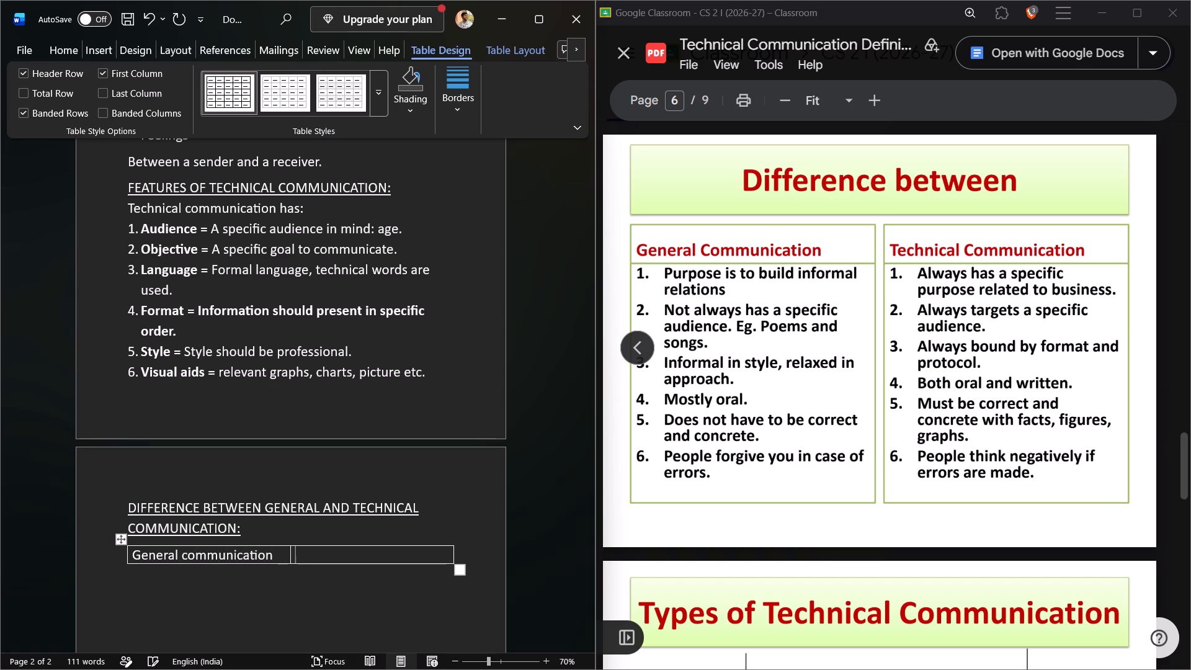
{"action": "type", "text": "techniv"}
{"action": "key", "text": "BackSpace"}
{"action": "key", "text": "c"}
{"action": "type", "text": "al comu"}
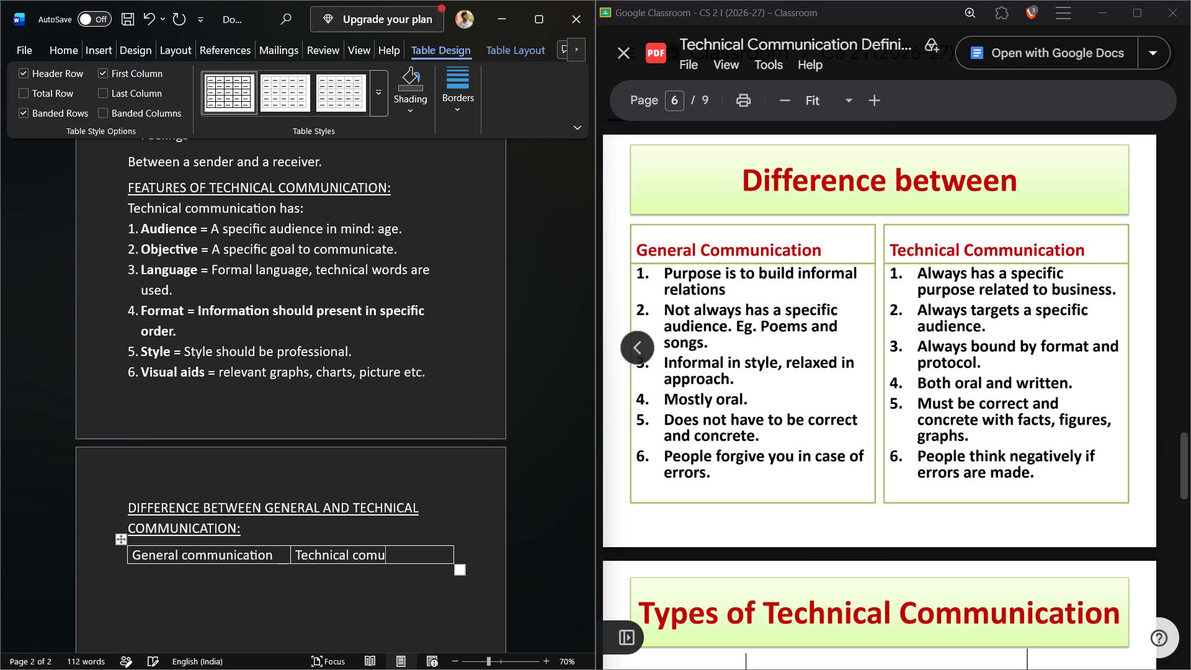
{"action": "key", "text": "BackSpace"}
{"action": "type", "text": "minication"}
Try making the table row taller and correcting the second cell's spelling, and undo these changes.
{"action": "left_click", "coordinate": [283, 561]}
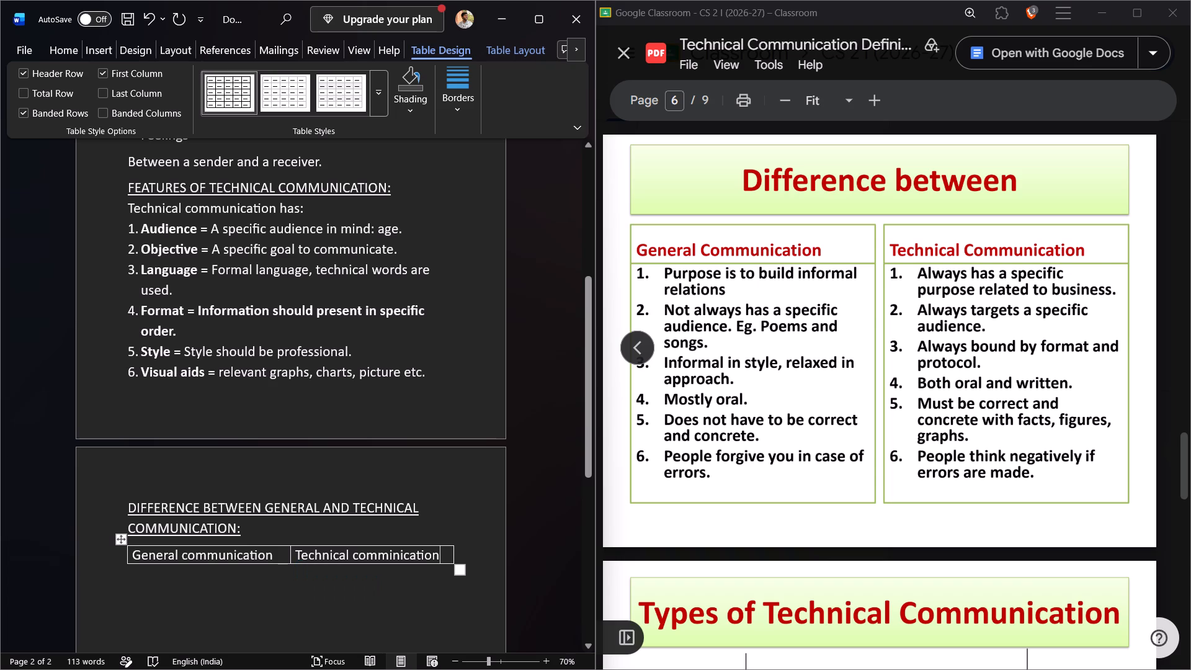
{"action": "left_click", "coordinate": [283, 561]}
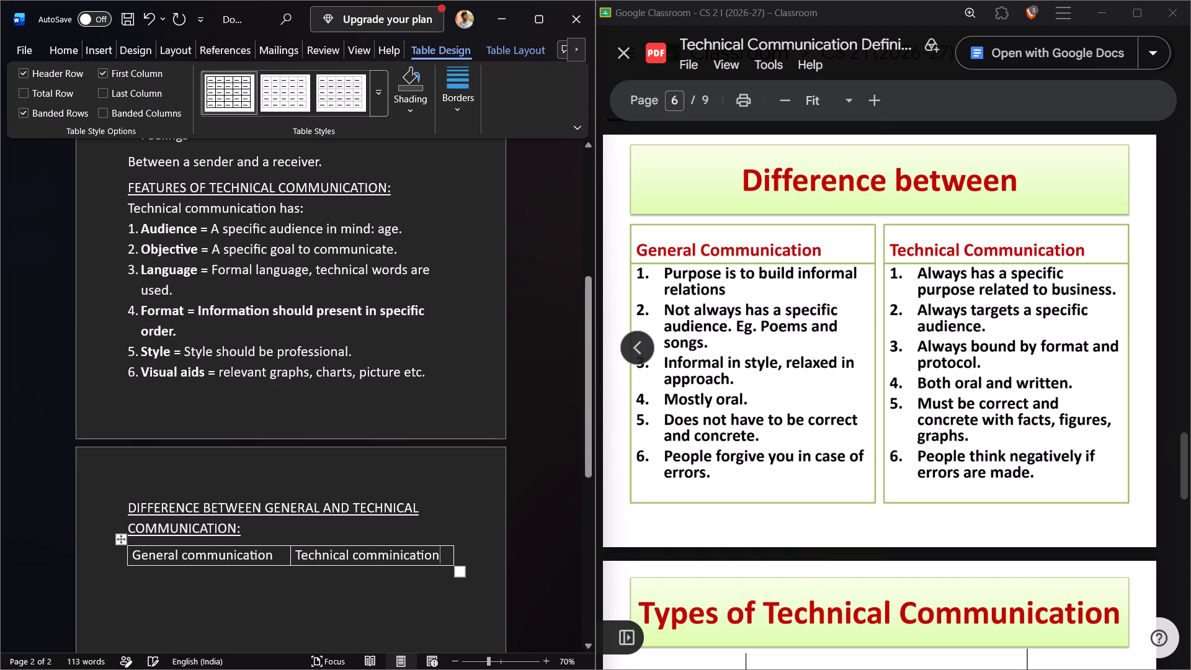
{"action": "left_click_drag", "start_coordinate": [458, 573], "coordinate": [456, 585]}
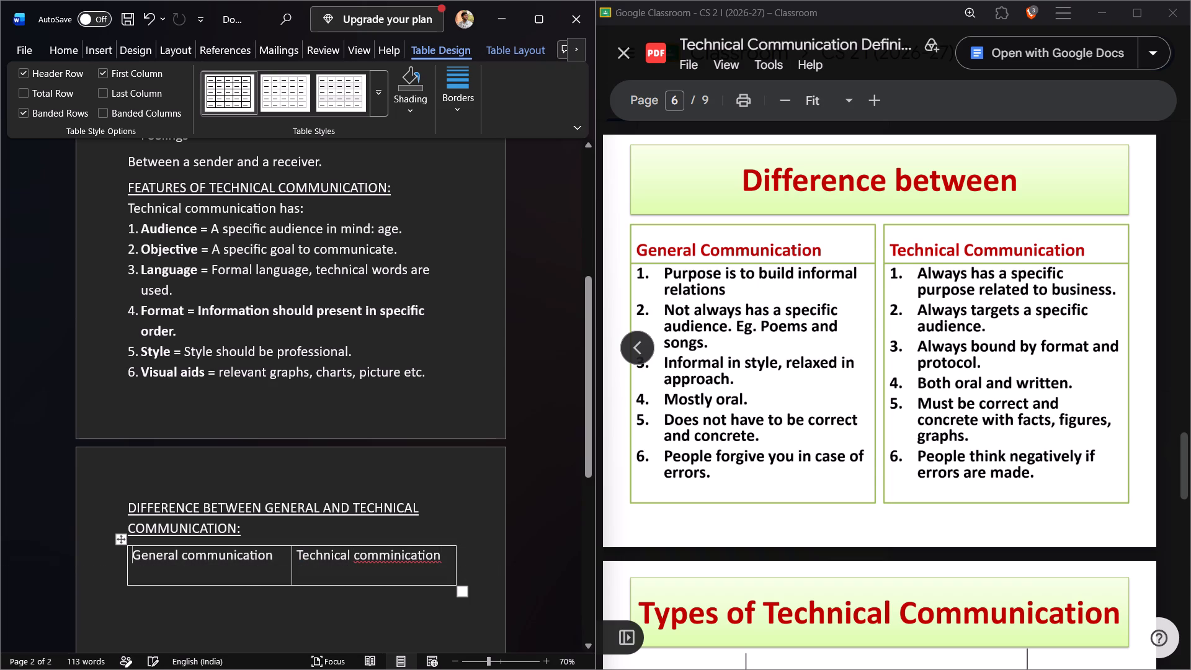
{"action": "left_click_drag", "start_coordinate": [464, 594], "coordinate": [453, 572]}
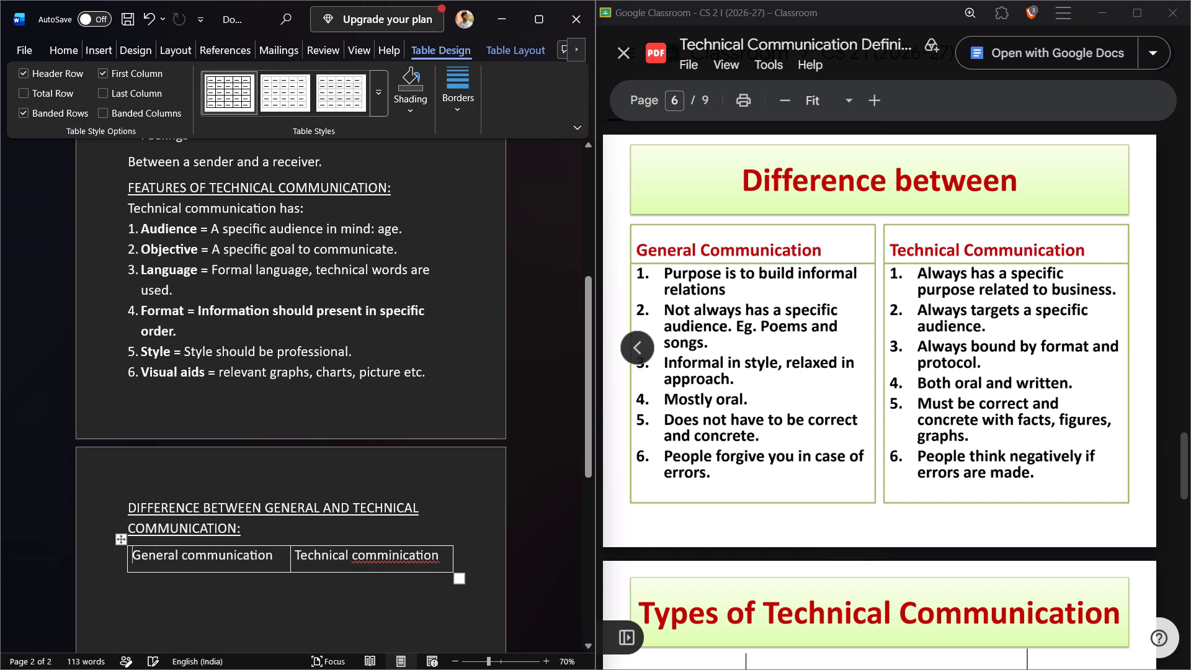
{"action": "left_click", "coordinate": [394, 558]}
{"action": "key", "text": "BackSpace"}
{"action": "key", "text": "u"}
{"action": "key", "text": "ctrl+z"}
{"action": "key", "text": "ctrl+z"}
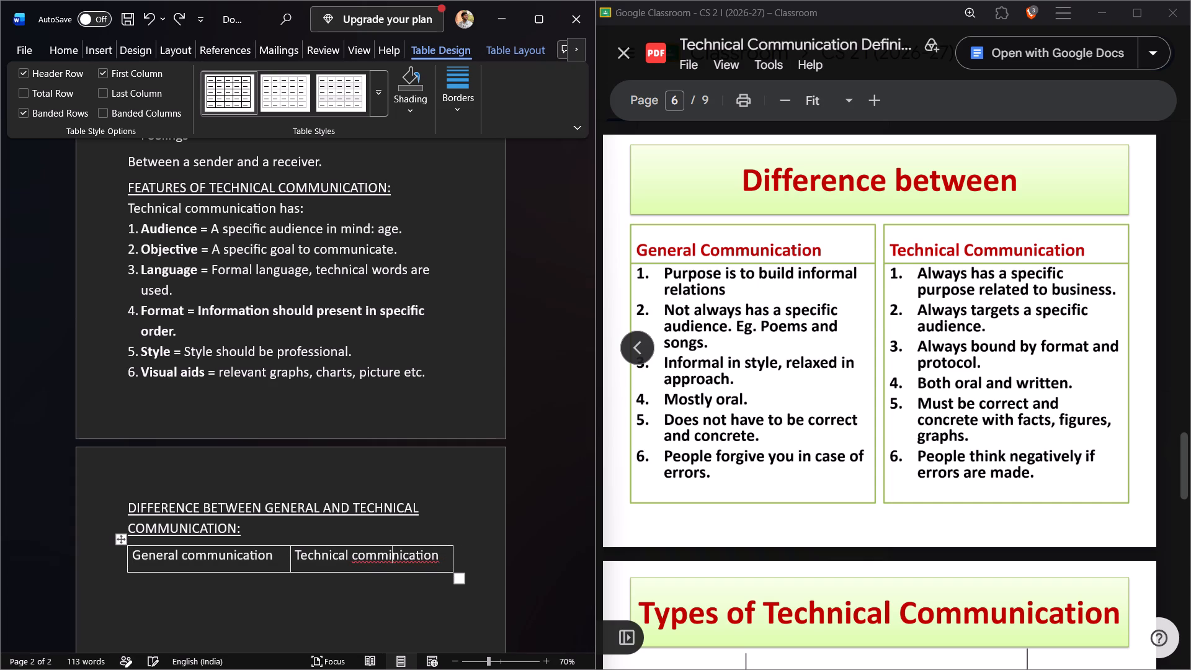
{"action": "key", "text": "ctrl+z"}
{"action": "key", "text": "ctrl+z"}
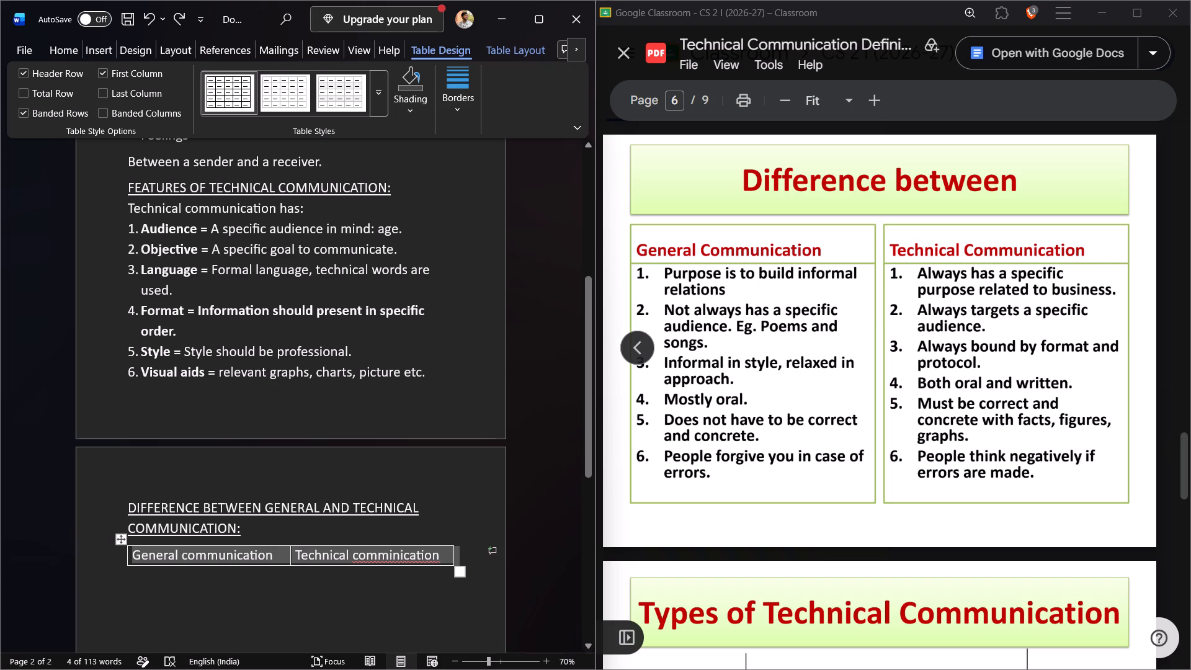
Correct the spelling in the second table cell to read "Technical communication".
{"action": "left_click", "coordinate": [391, 555]}
{"action": "key", "text": "BackSpace"}
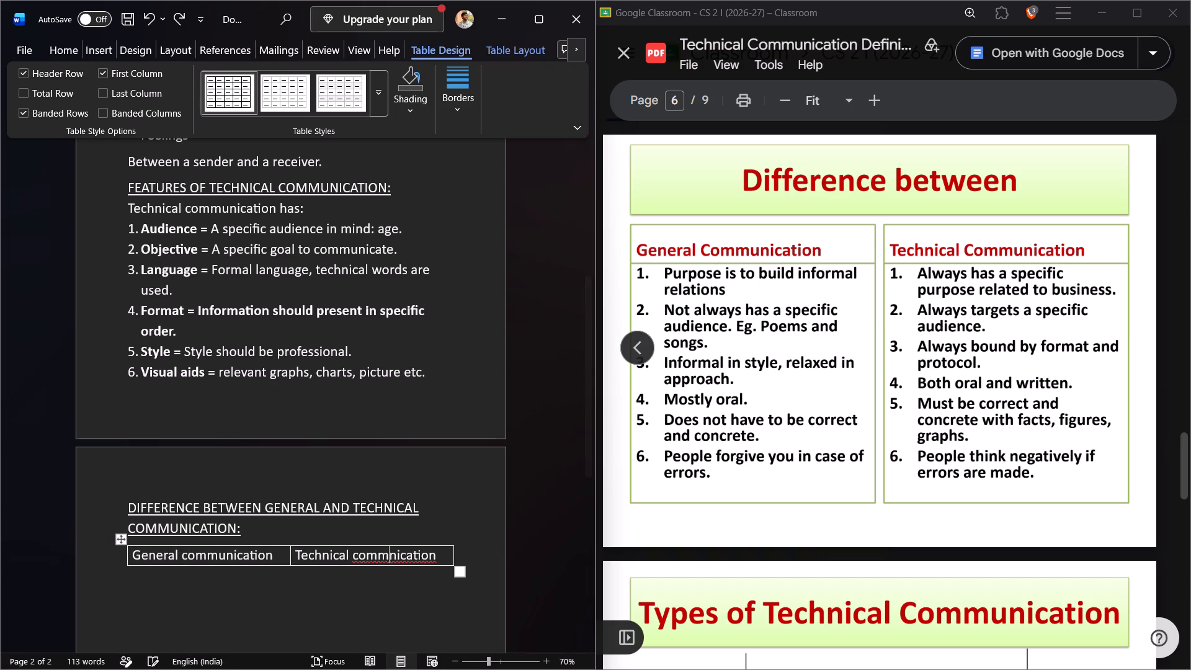
{"action": "key", "text": "u"}
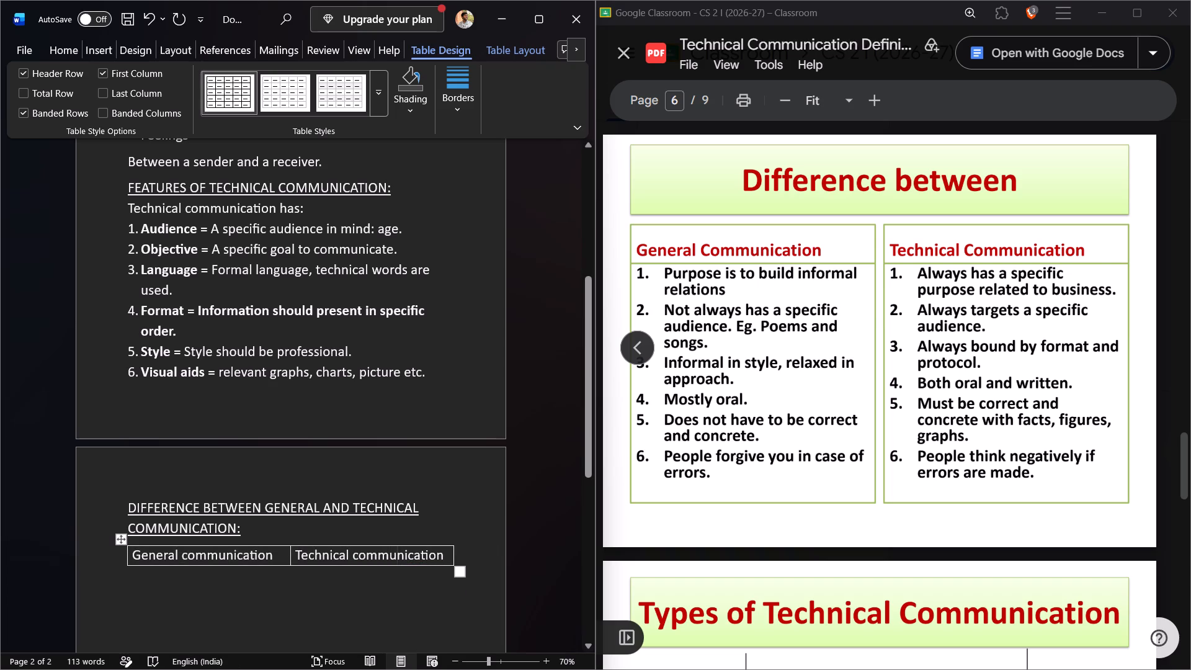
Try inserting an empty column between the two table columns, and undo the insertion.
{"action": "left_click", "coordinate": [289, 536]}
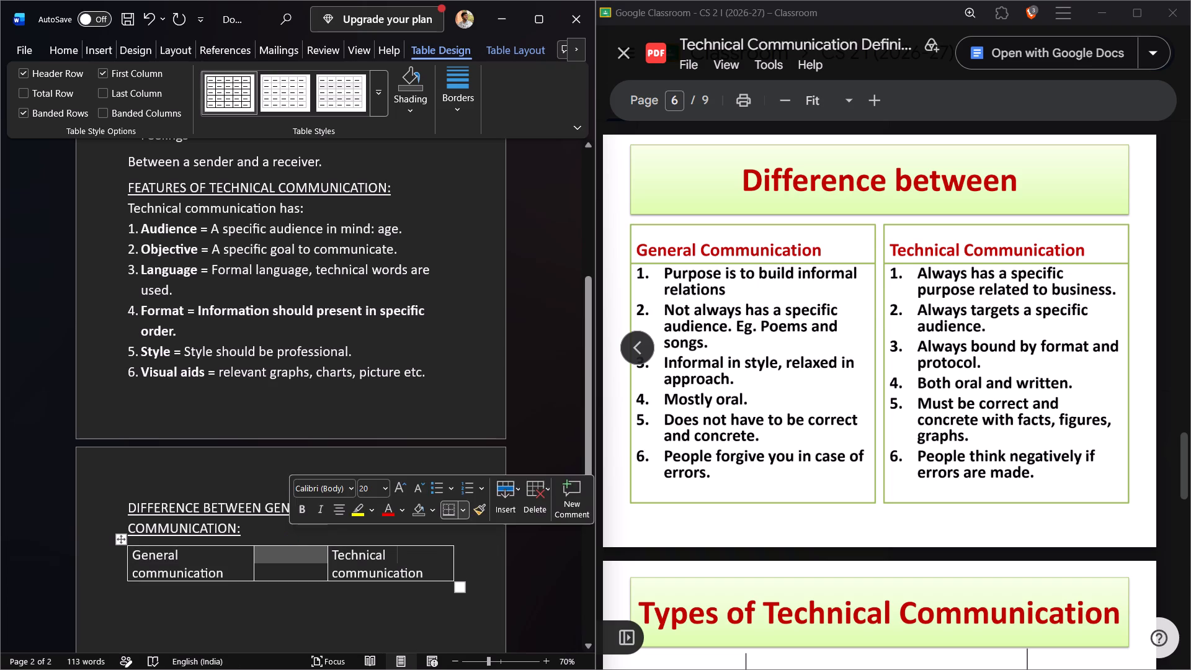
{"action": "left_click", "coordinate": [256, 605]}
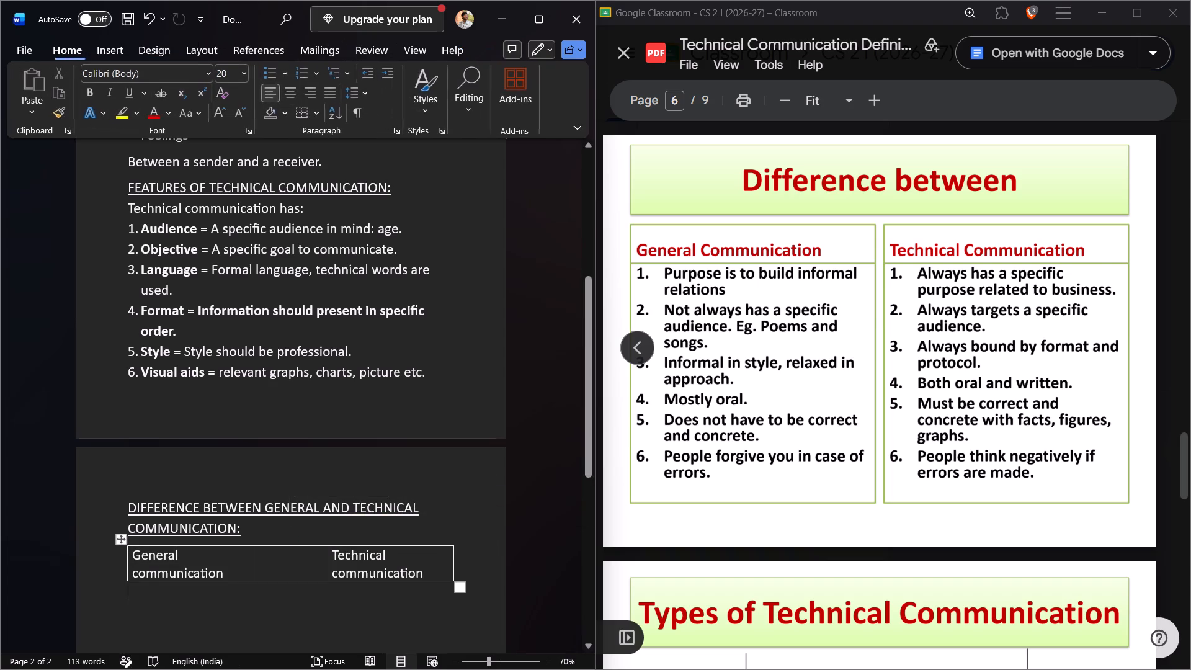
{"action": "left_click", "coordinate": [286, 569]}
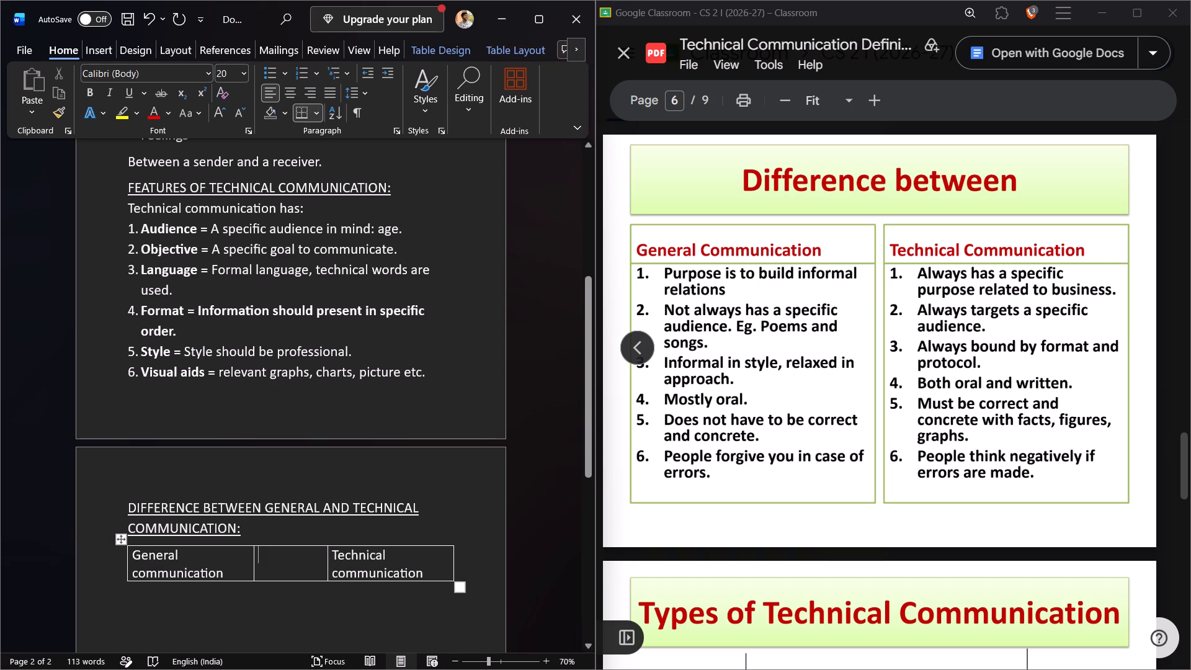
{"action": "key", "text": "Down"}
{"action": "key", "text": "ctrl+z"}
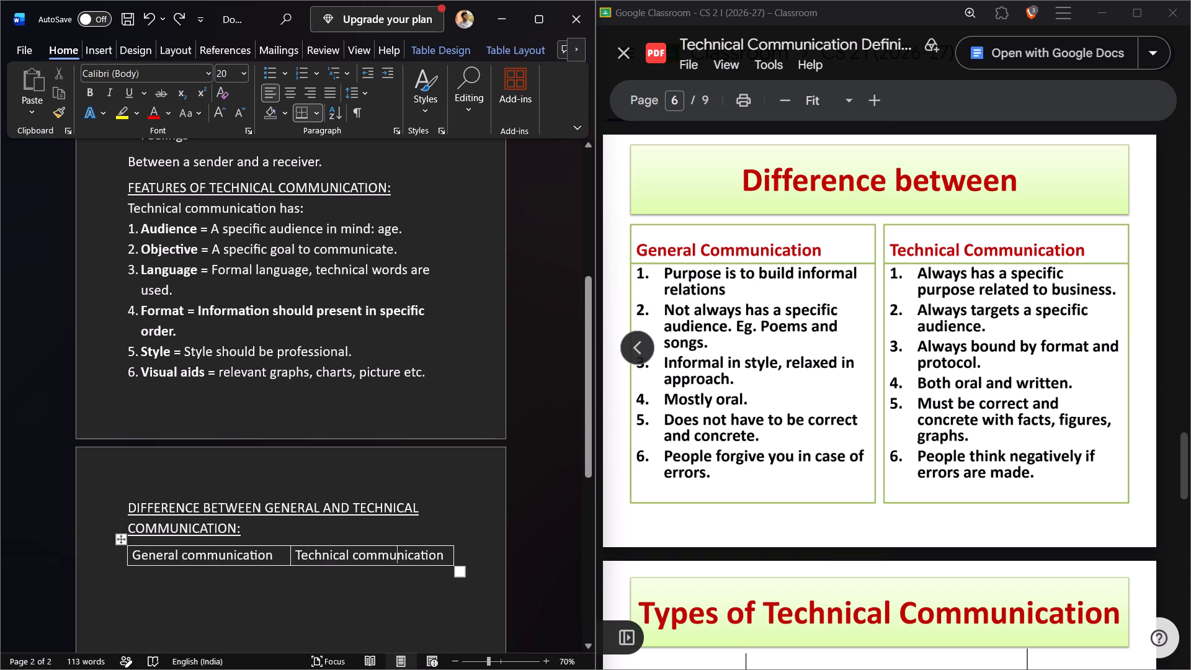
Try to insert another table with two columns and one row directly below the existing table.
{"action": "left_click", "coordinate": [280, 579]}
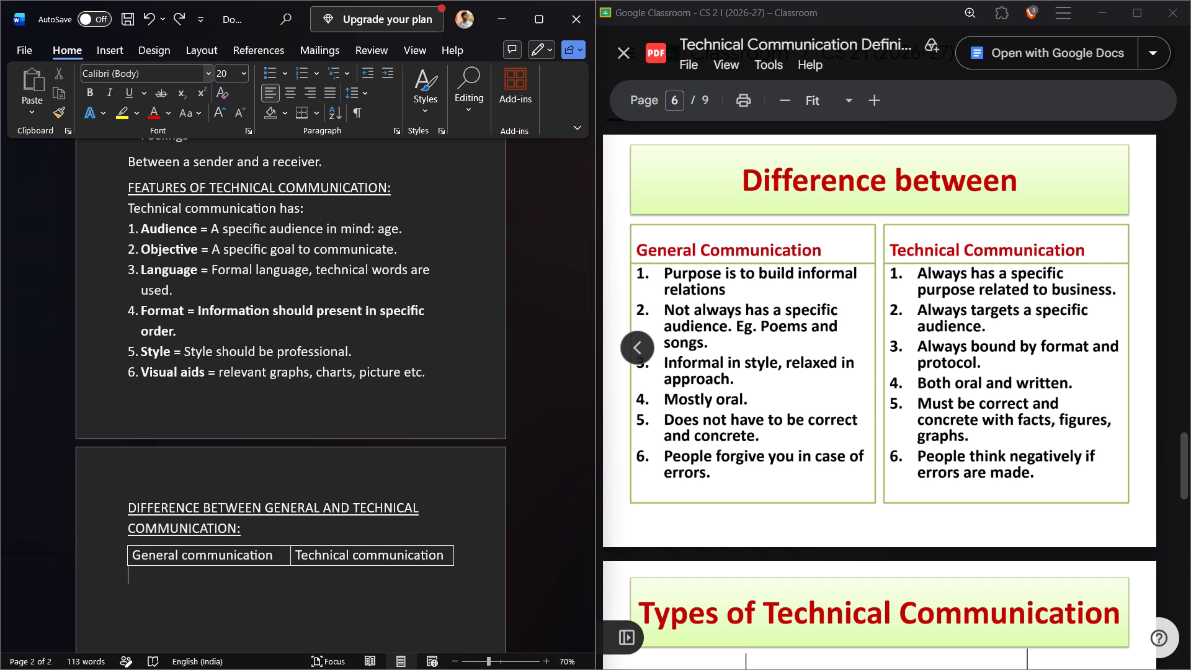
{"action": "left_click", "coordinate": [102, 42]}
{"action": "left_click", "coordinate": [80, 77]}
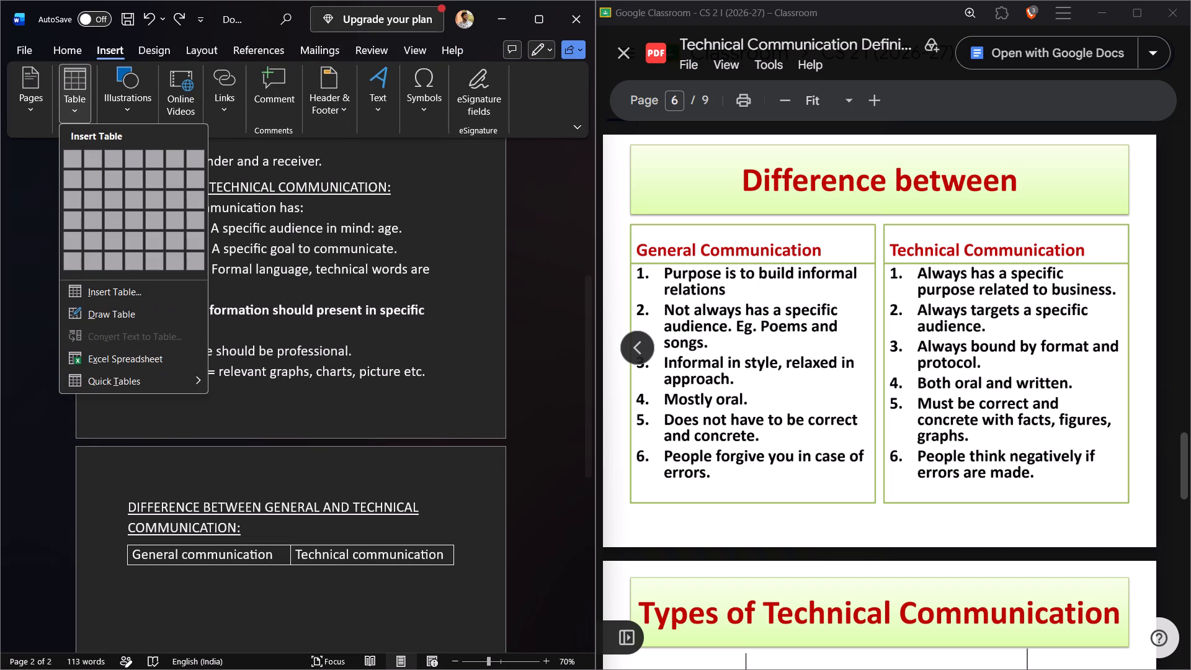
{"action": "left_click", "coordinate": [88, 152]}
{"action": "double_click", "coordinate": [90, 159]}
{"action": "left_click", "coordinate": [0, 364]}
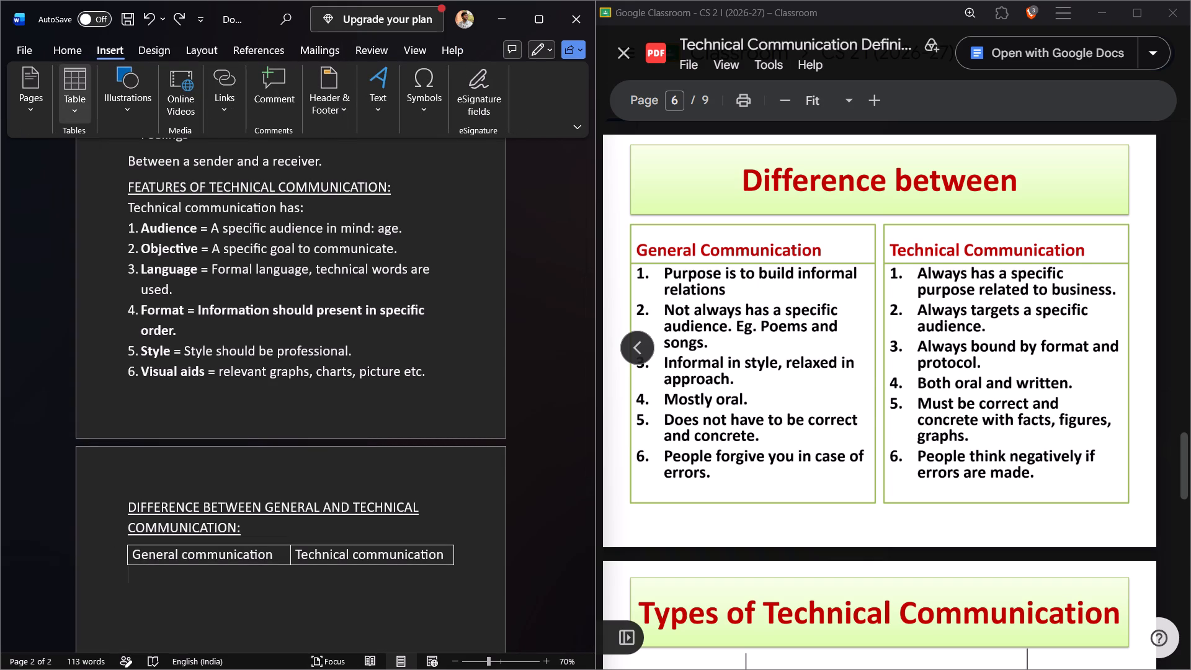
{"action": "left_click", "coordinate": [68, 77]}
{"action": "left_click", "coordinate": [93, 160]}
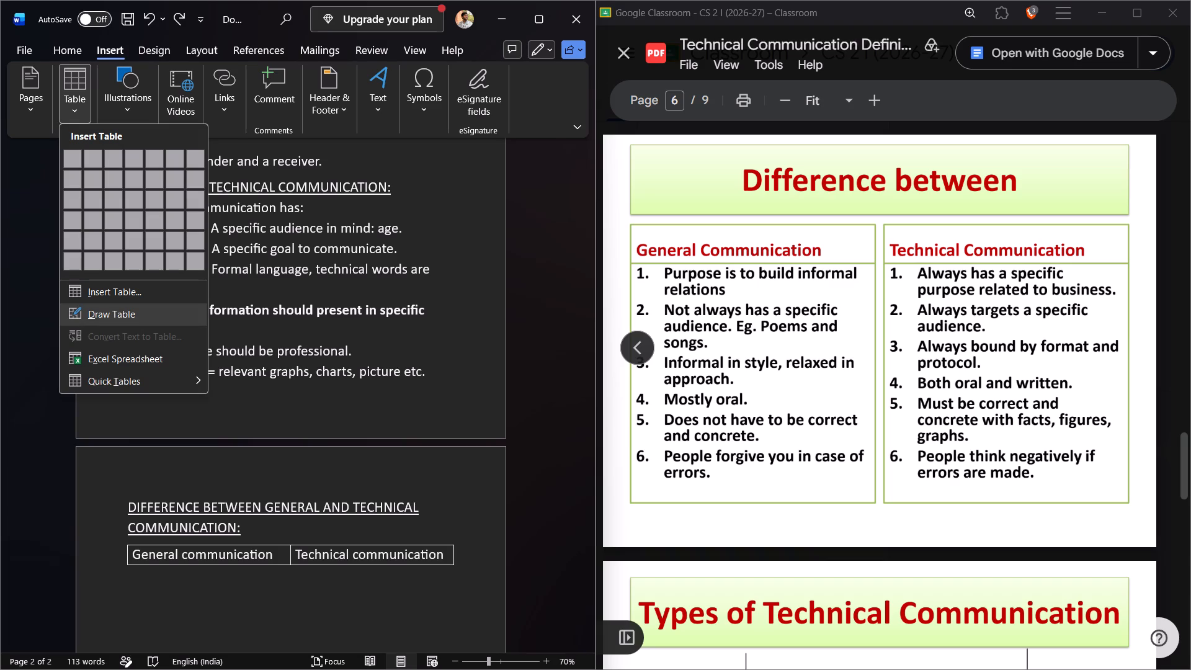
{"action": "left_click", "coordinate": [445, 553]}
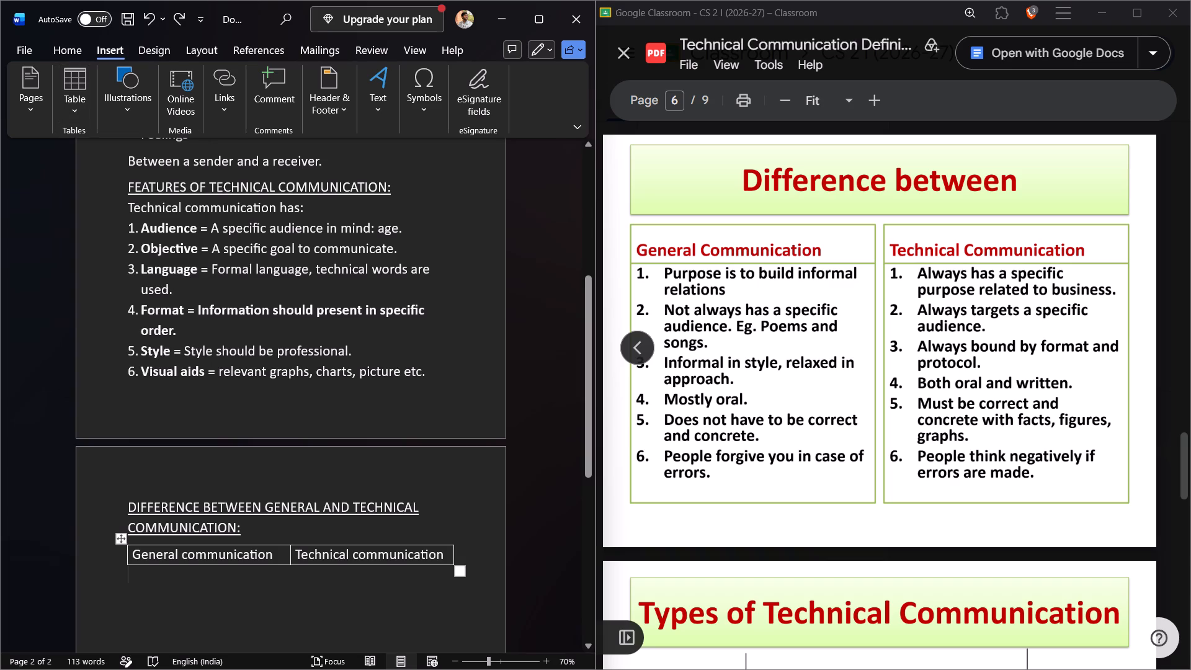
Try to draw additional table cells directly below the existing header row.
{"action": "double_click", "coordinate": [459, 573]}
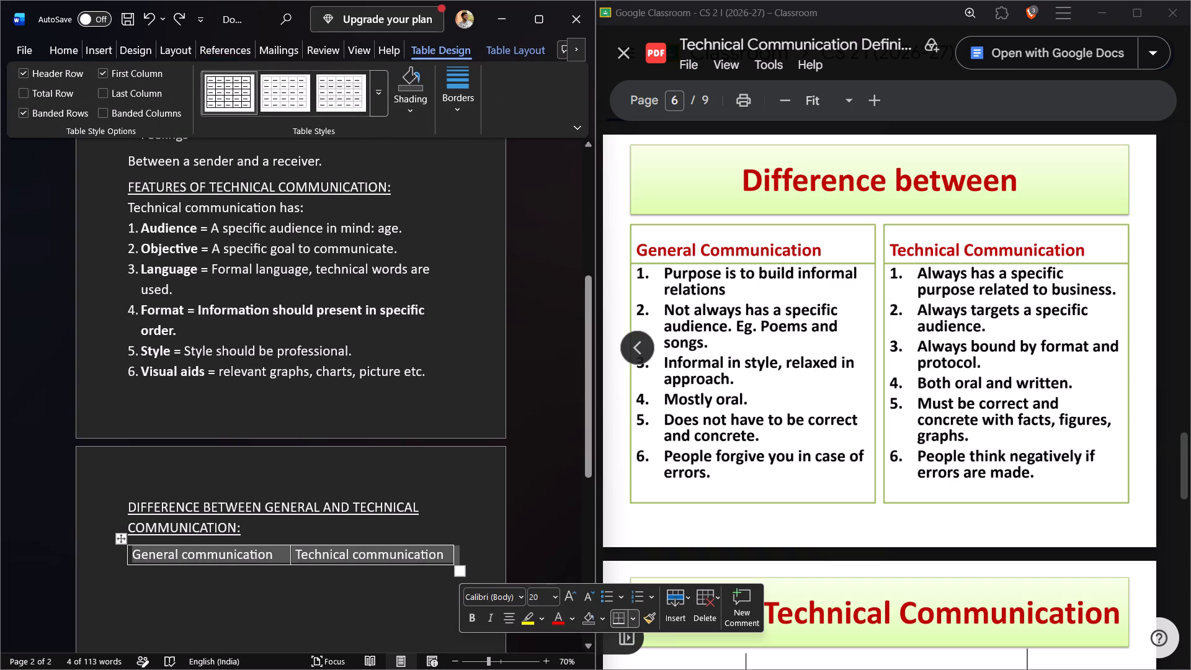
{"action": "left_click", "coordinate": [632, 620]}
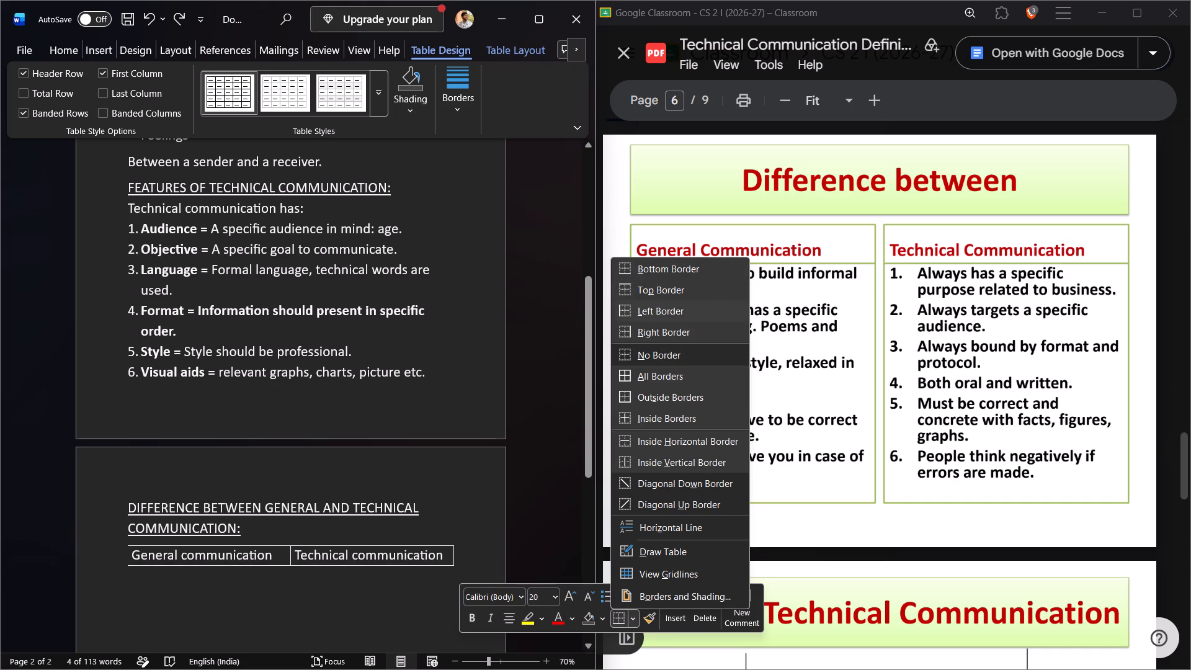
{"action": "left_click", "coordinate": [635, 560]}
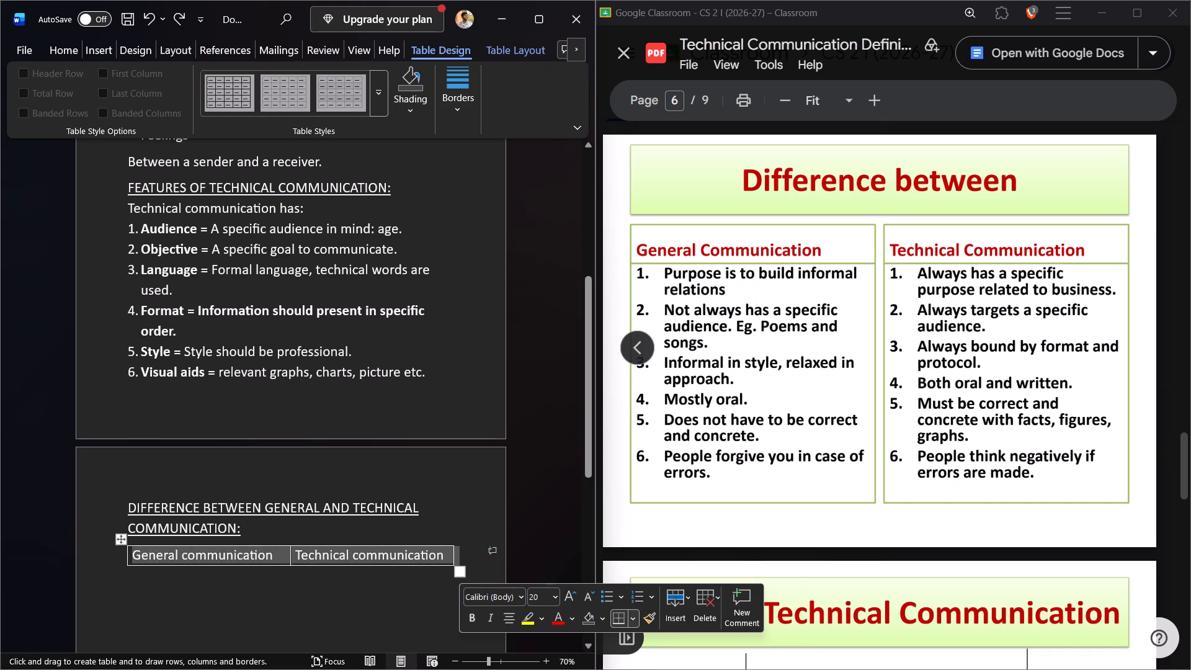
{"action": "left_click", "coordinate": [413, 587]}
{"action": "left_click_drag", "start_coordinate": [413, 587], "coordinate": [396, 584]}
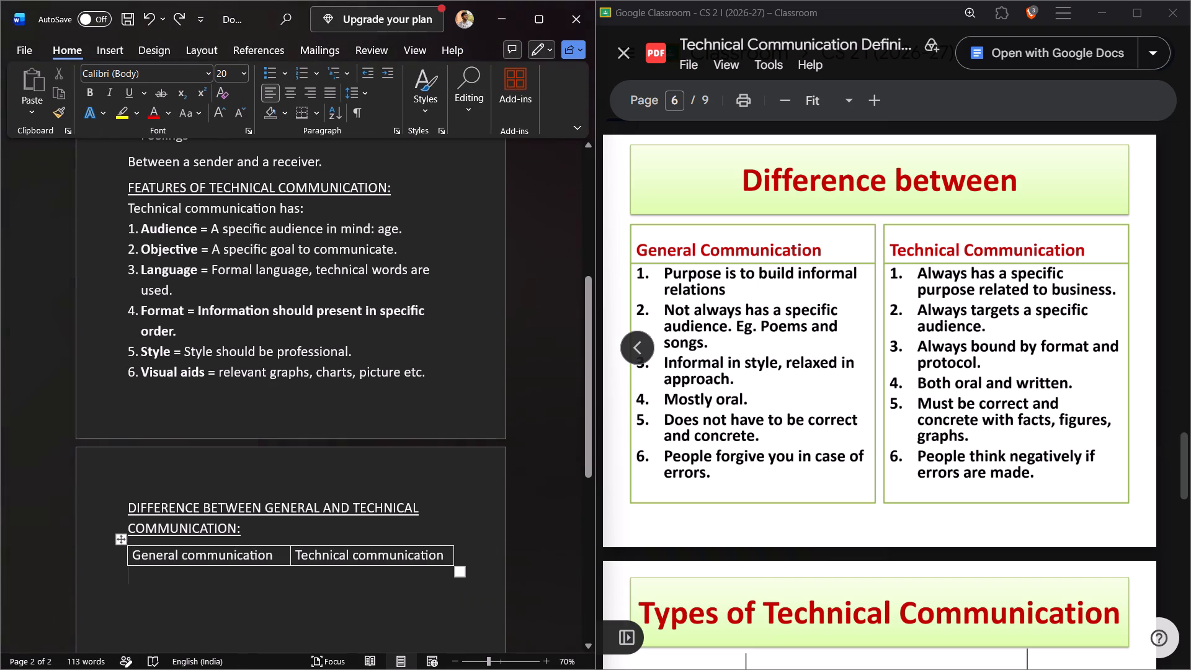
Insert six empty rows beneath the header row of the General versus Technical communication table.
{"action": "left_click", "coordinate": [460, 570]}
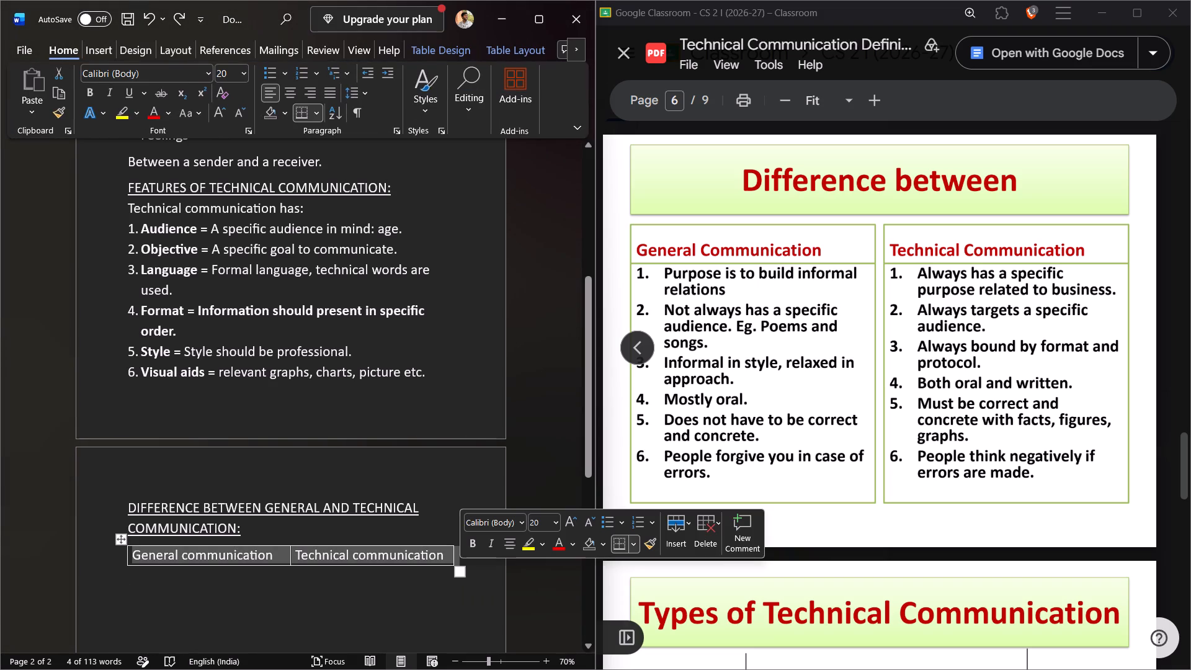
{"action": "left_click", "coordinate": [675, 540]}
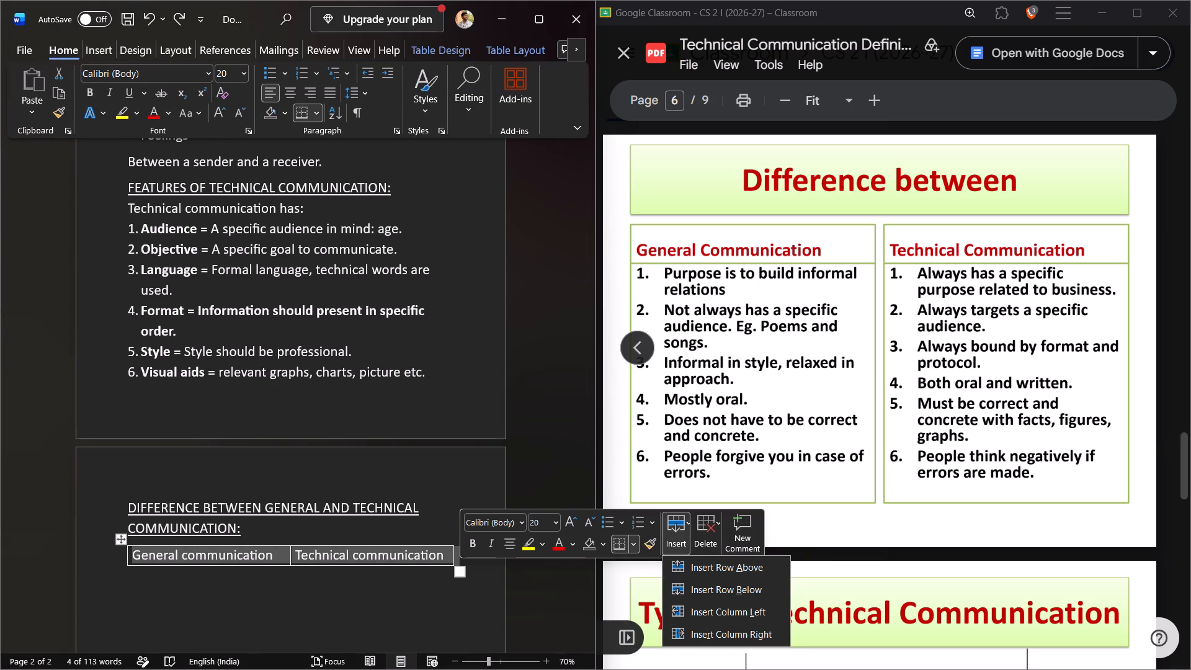
{"action": "left_click", "coordinate": [696, 586]}
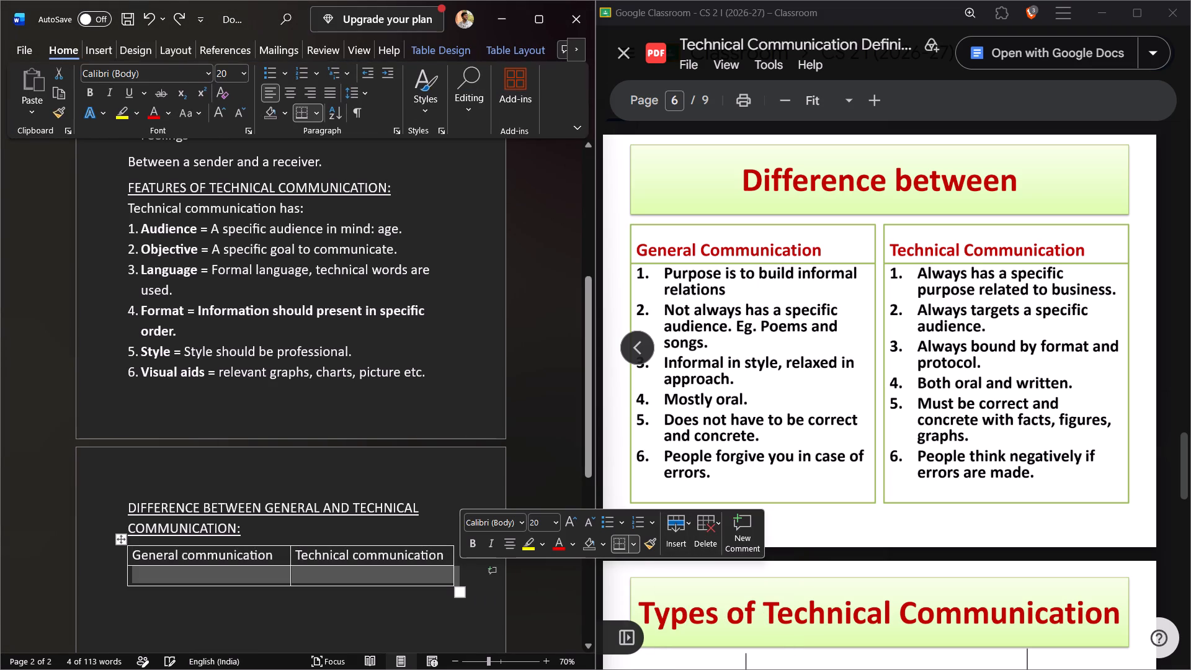
{"action": "left_click", "coordinate": [668, 525]}
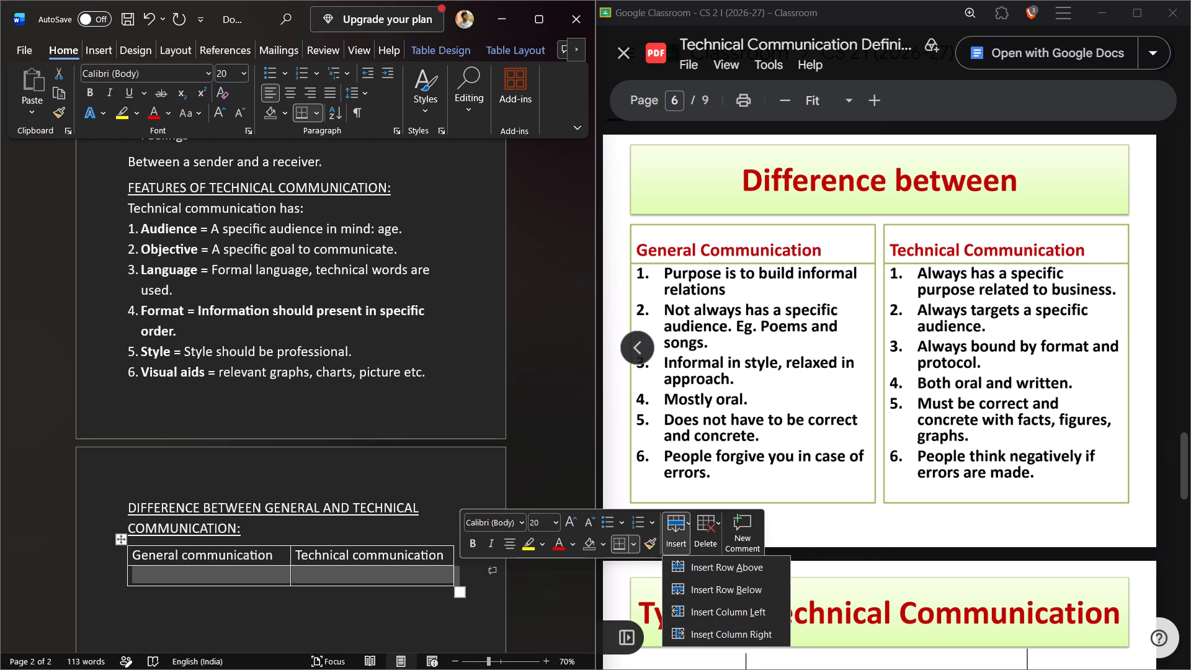
{"action": "left_click", "coordinate": [696, 571]}
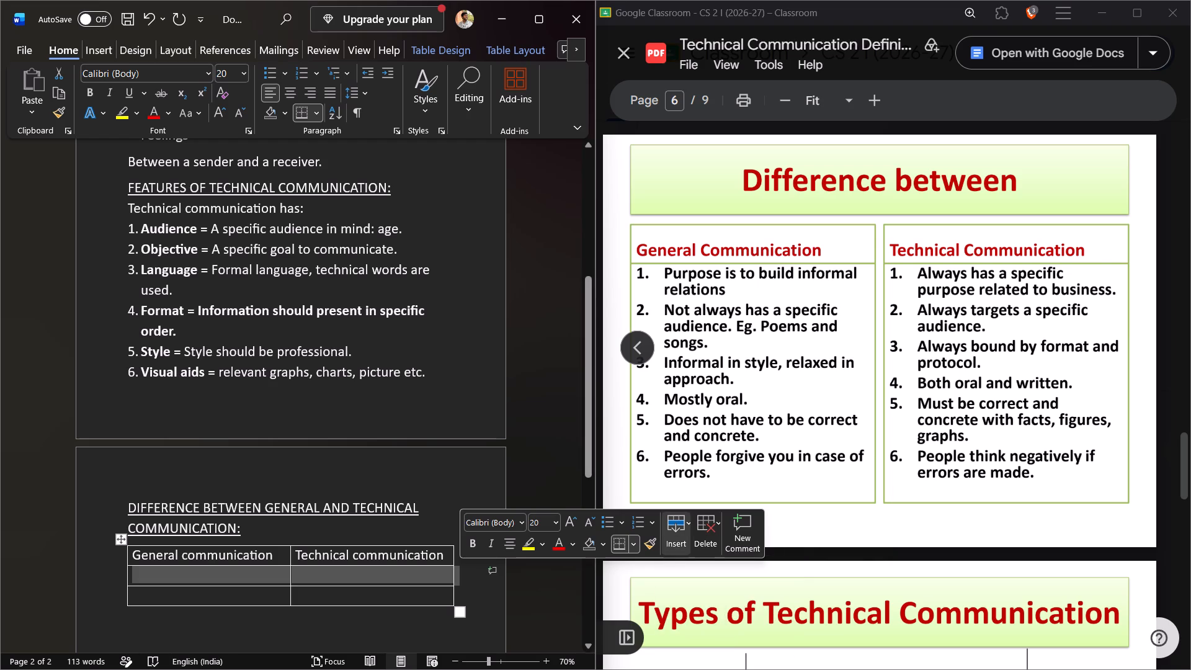
{"action": "left_click", "coordinate": [677, 537]}
{"action": "left_click", "coordinate": [694, 562]}
{"action": "left_click", "coordinate": [676, 535]}
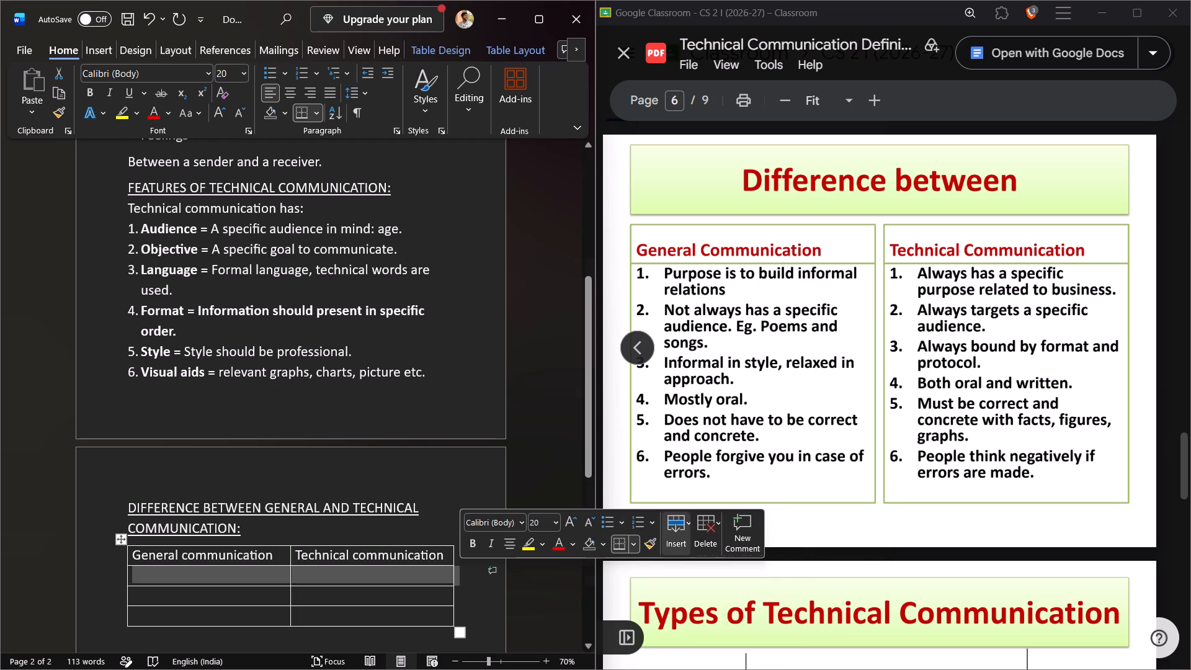
{"action": "left_click", "coordinate": [685, 560]}
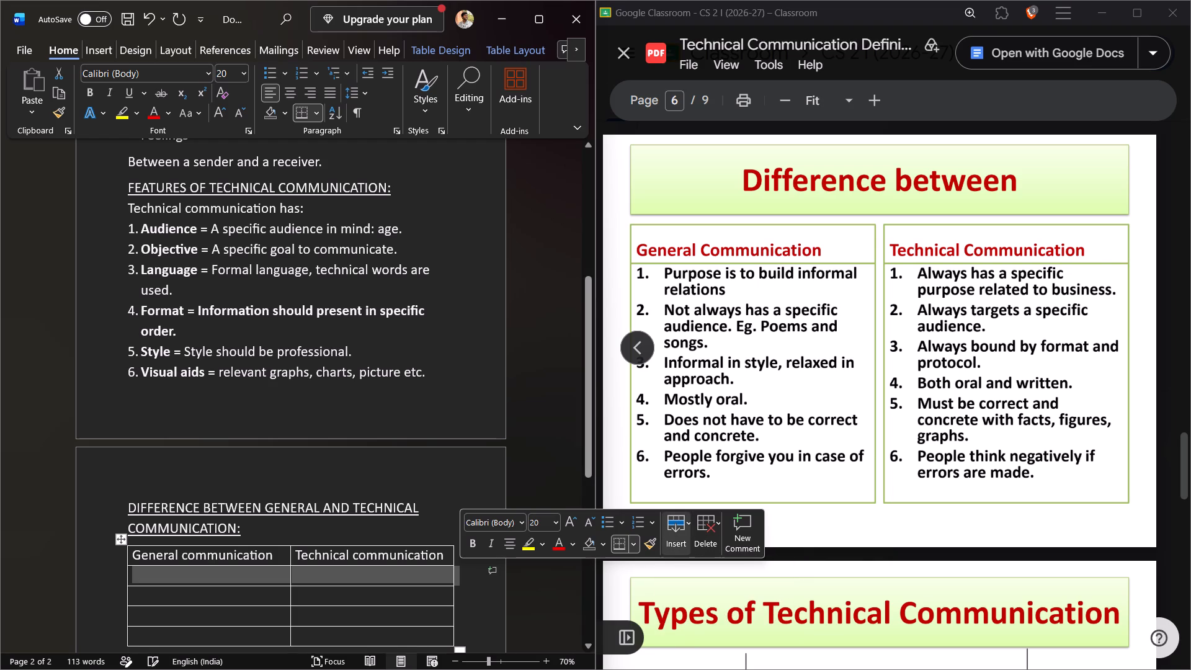
{"action": "left_click", "coordinate": [671, 534]}
{"action": "left_click", "coordinate": [690, 566]}
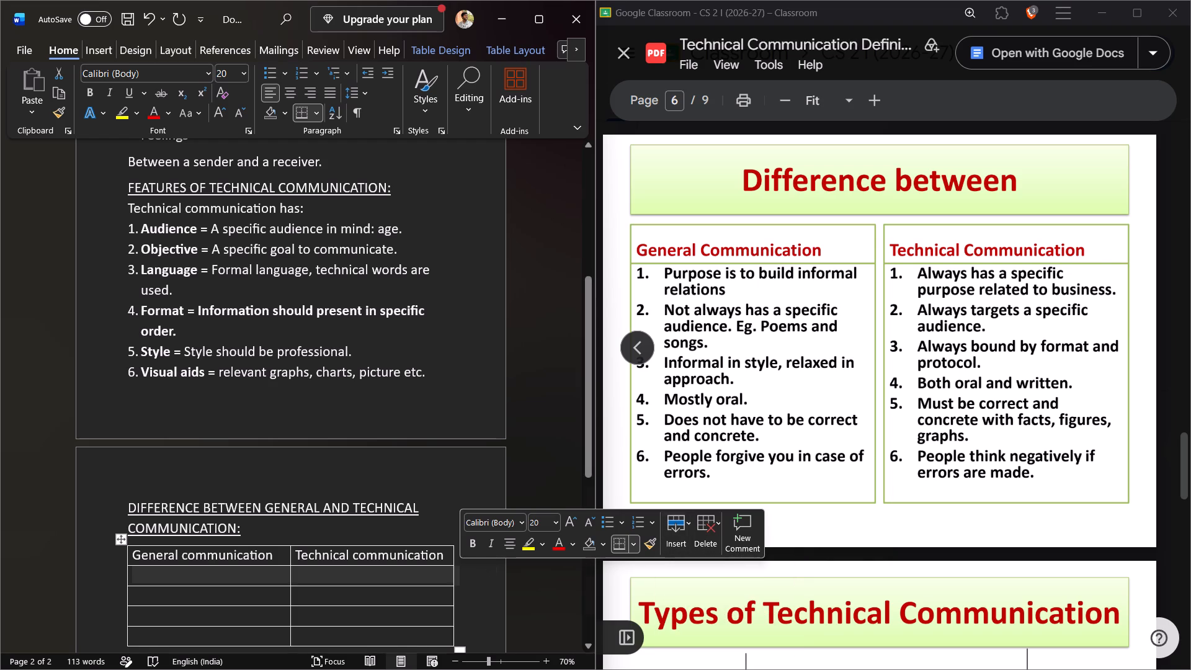
{"action": "left_click", "coordinate": [667, 531]}
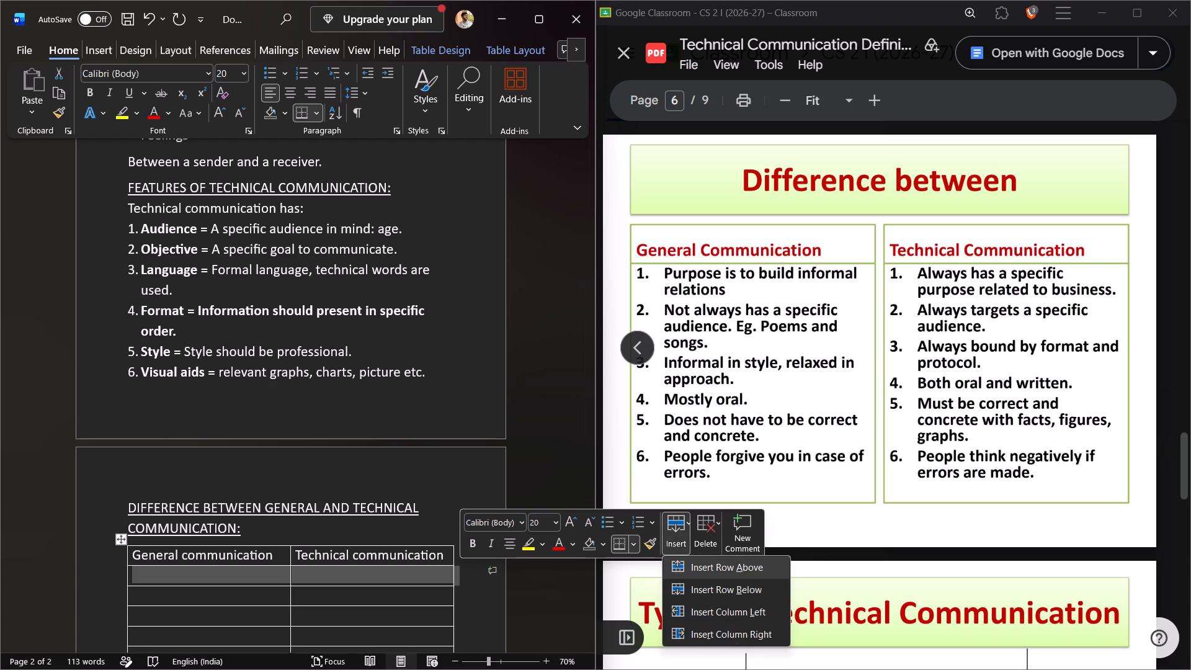
{"action": "left_click", "coordinate": [691, 569]}
Enter "Build informal relation." in the first empty cell under General communication.
{"action": "scroll", "coordinate": [379, 494], "scroll_direction": "down", "scroll_amount": 2}
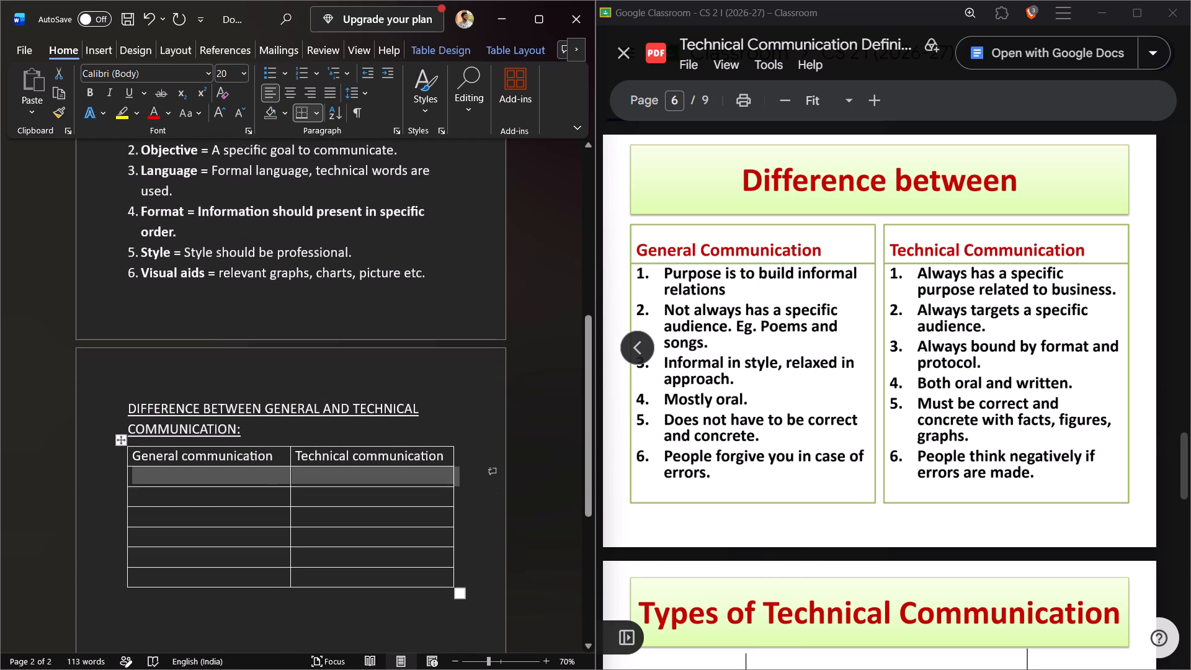
{"action": "left_click", "coordinate": [200, 476]}
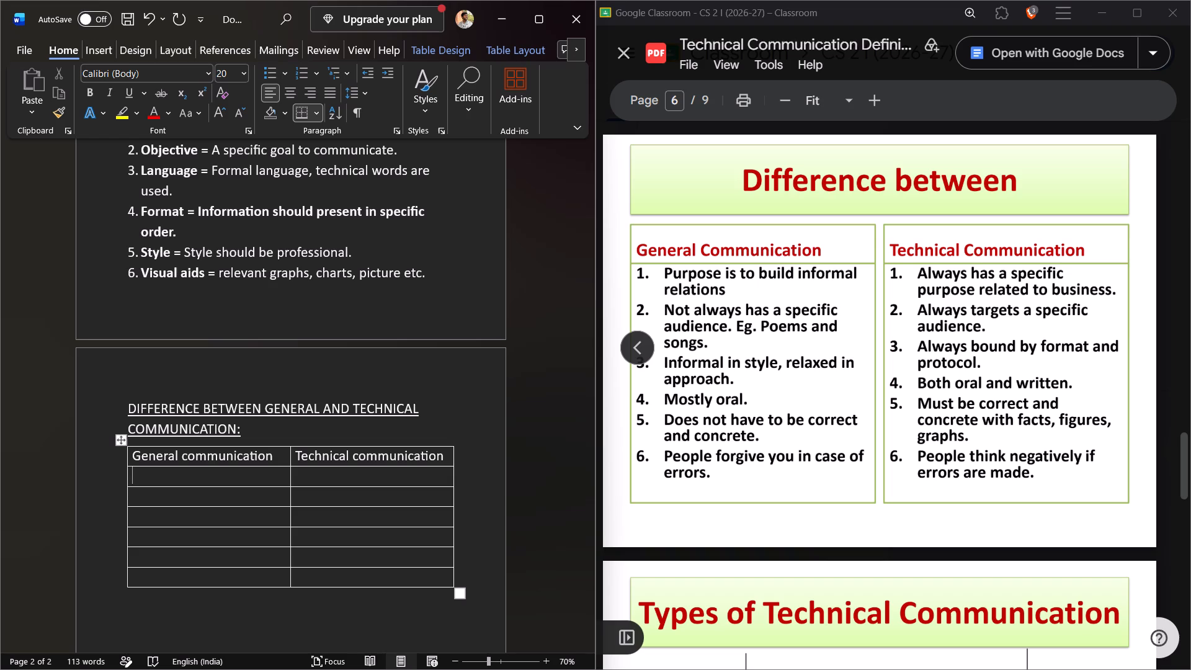
{"action": "type", "text": "build informal relat"}
{"action": "type", "text": "ion"}
{"action": "key", "text": "period"}
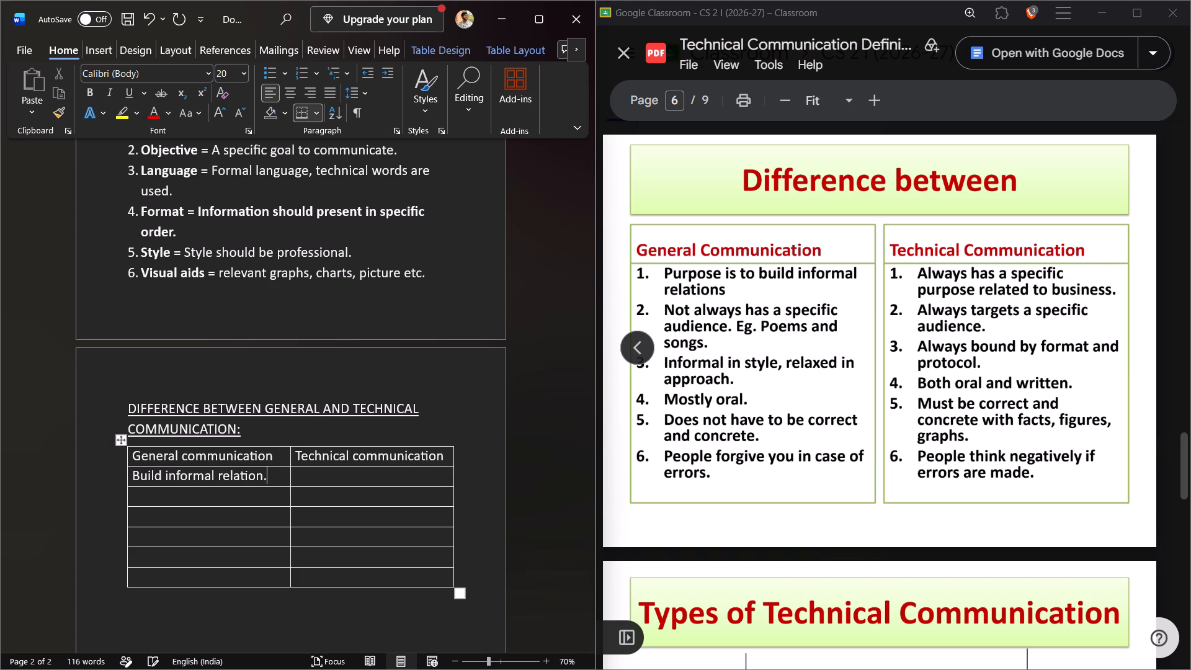
{"action": "key", "text": "Return"}
{"action": "key", "text": "BackSpace"}
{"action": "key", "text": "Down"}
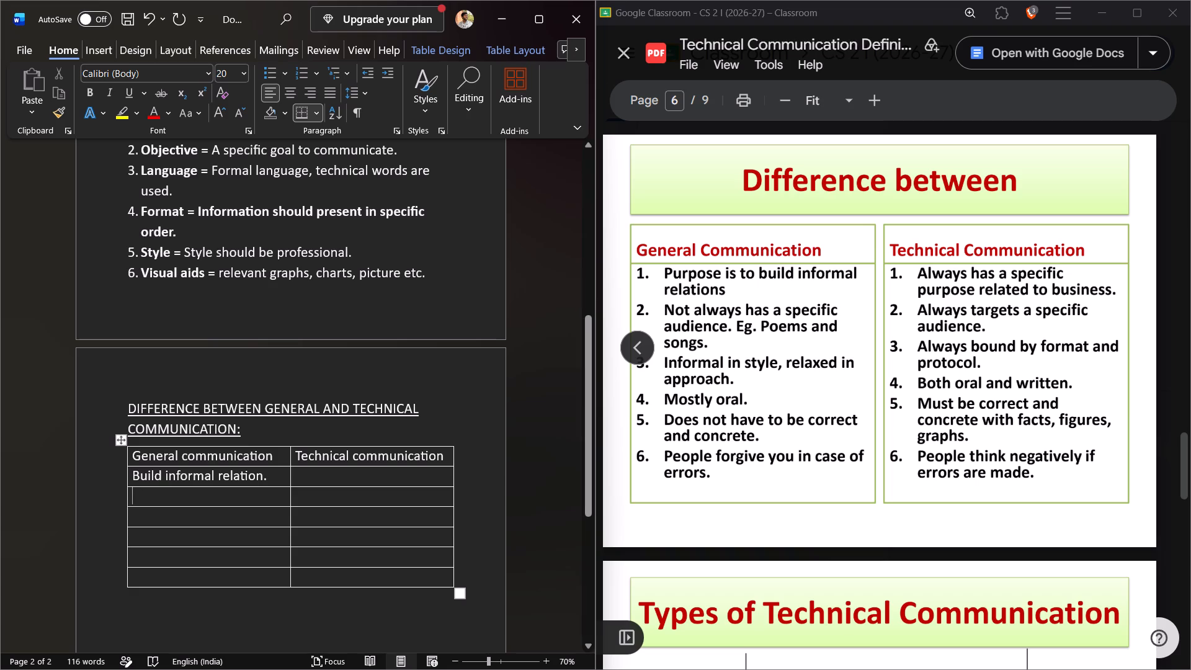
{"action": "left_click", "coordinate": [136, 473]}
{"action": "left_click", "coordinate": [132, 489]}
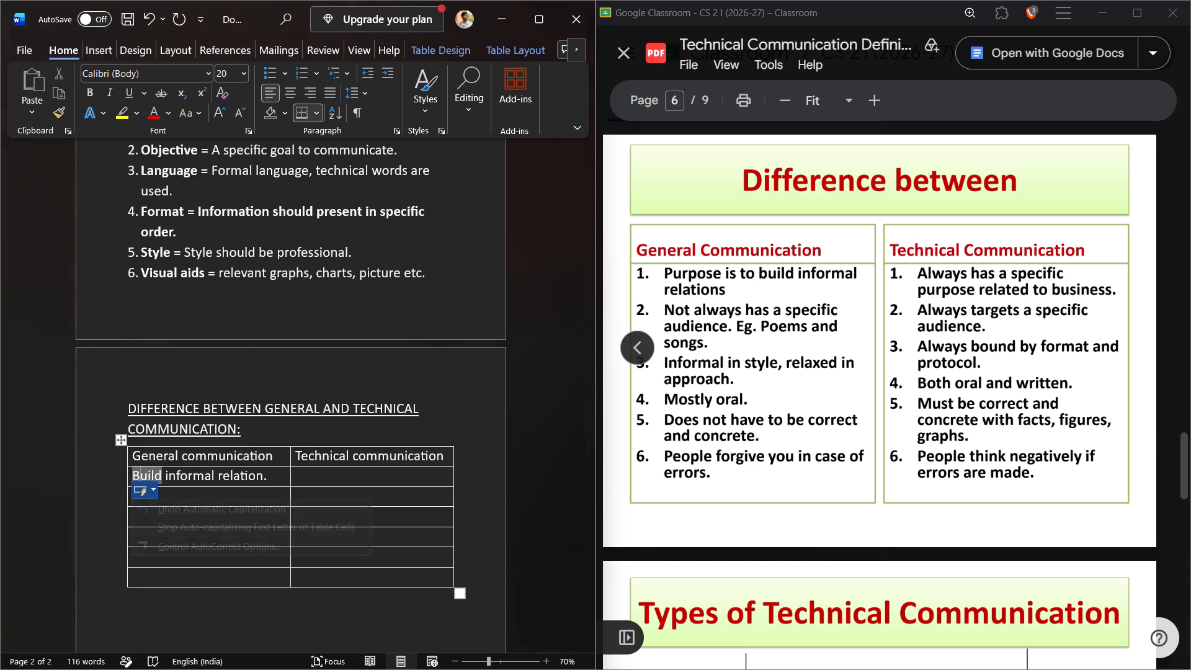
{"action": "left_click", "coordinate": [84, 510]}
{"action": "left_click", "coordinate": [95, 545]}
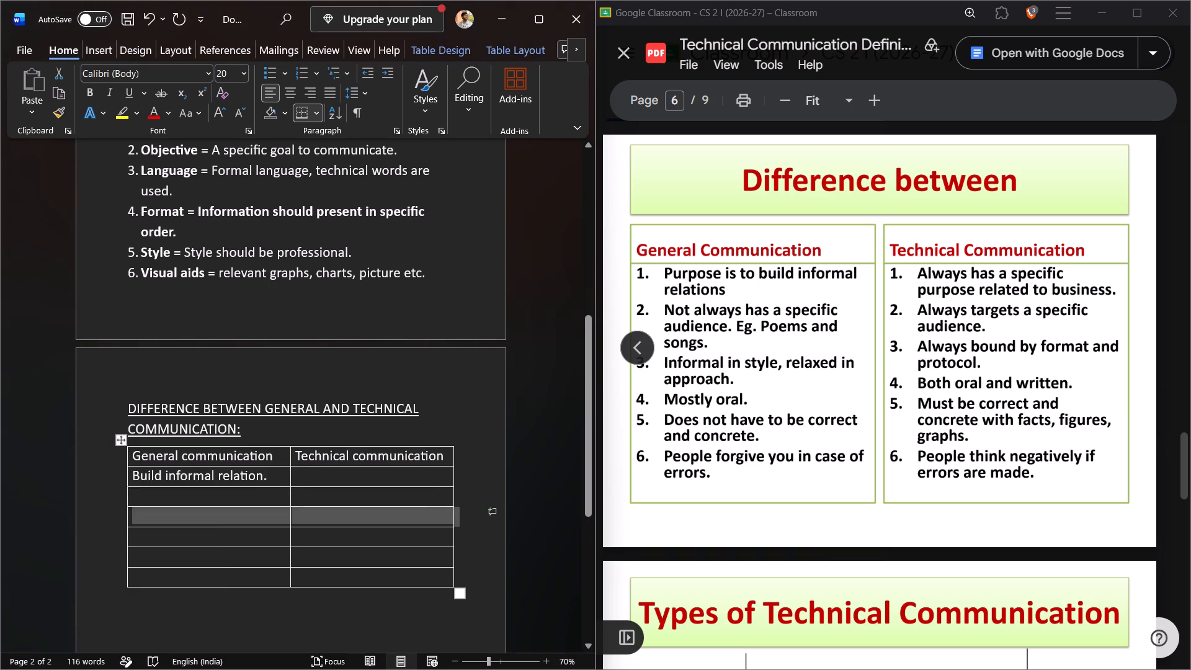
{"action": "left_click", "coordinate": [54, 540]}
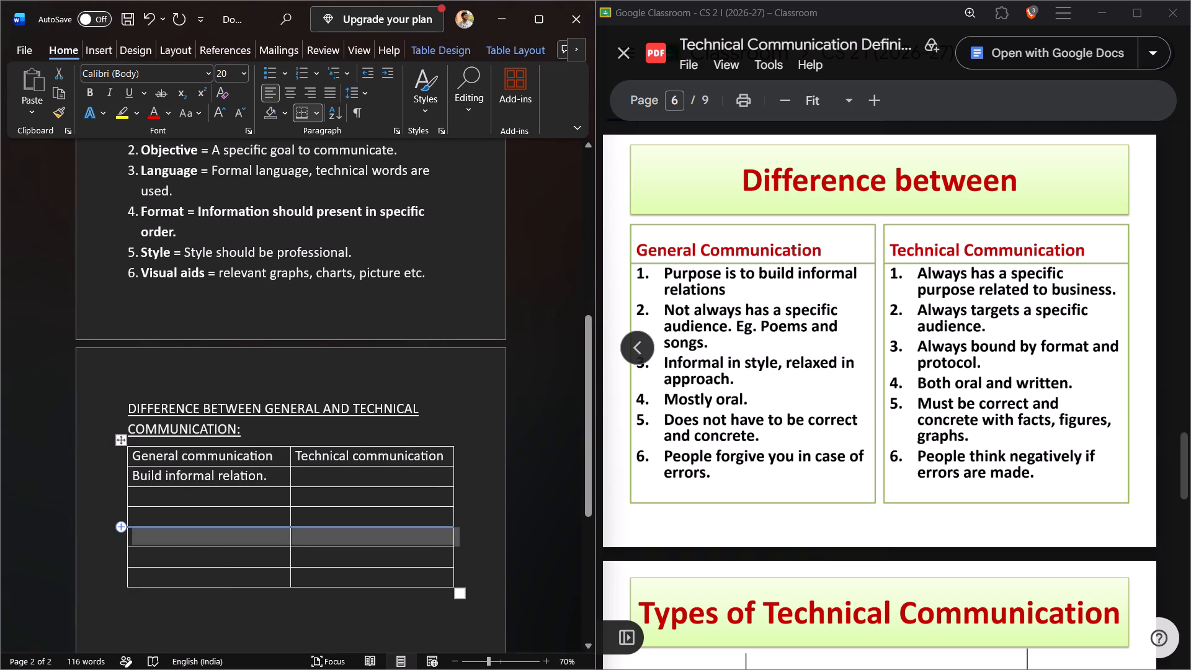
Enter "Not always has a specific audience." as the second point under General communication.
{"action": "left_click", "coordinate": [156, 491]}
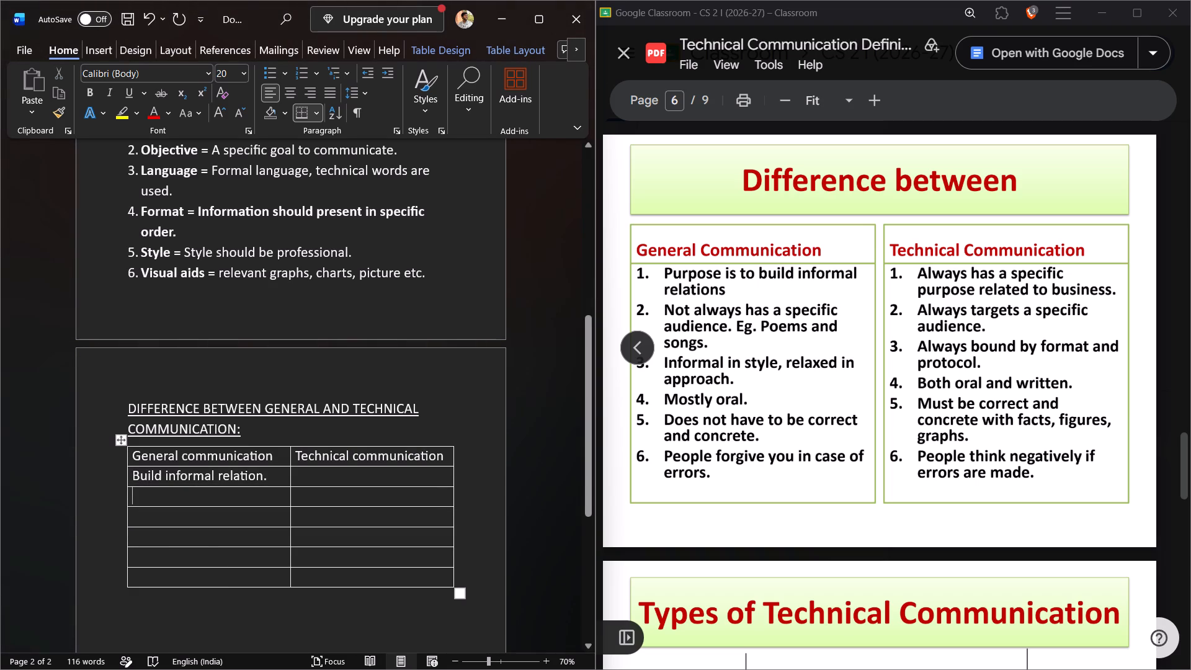
{"action": "type", "text": "not alwat"}
{"action": "key", "text": "BackSpace"}
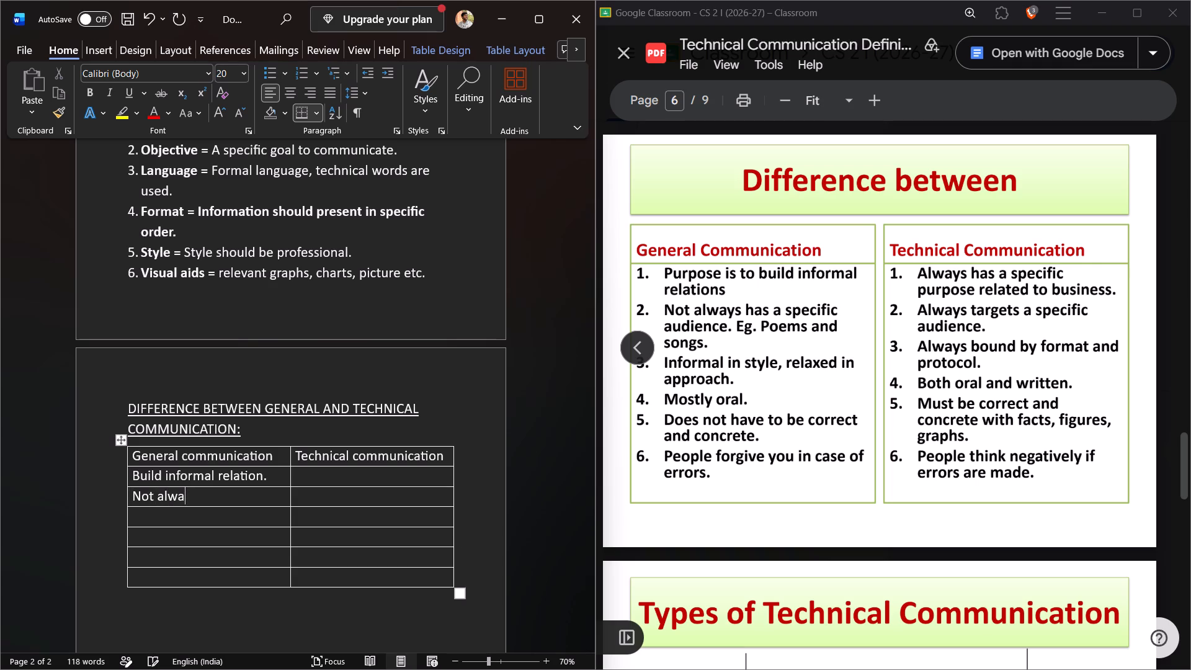
{"action": "type", "text": "ys a"}
{"action": "key", "text": "BackSpace"}
{"action": "type", "text": "has a spei"}
{"action": "key", "text": "BackSpace"}
{"action": "key", "text": "i"}
{"action": "key", "text": "BackSpace"}
{"action": "type", "text": "cific audi"}
{"action": "type", "text": "ence."}
Enter "Informal in style." as the third point under General communication.
{"action": "key", "text": "Down"}
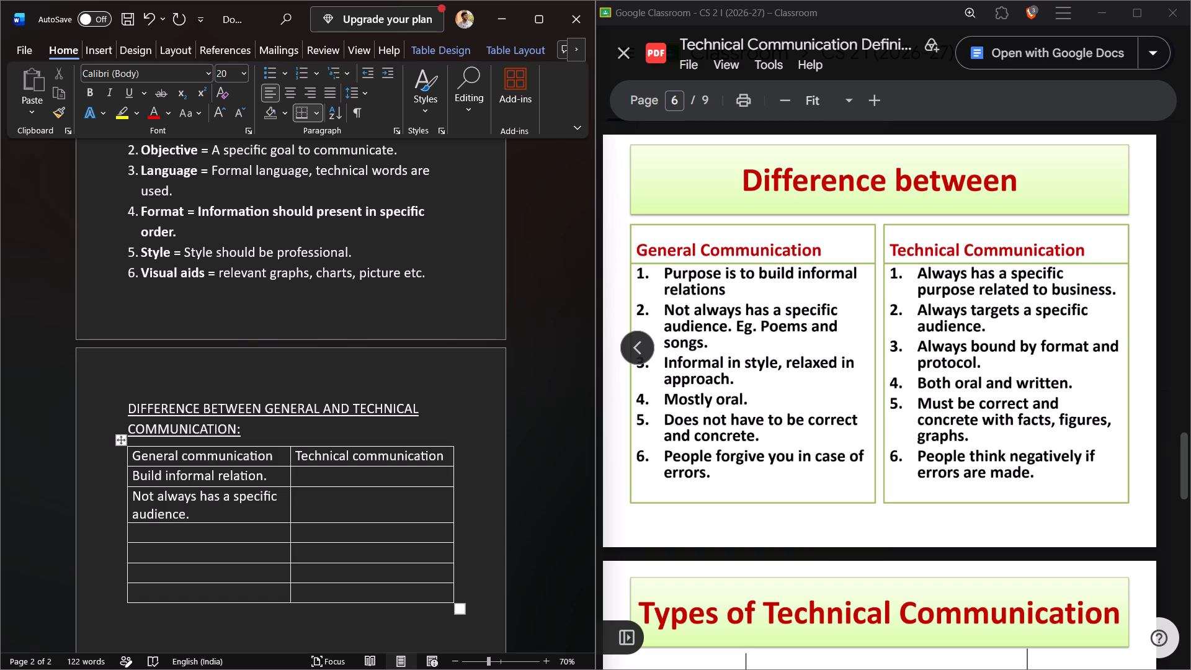
{"action": "type", "text": "informal in style"}
{"action": "key", "text": "space"}
{"action": "key", "text": "BackSpace"}
{"action": "type", "text": ",rel"}
{"action": "key", "text": "BackSpace"}
{"action": "key", "text": "BackSpace"}
{"action": "key", "text": "BackSpace"}
{"action": "key", "text": "space"}
{"action": "type", "text": "rel"}
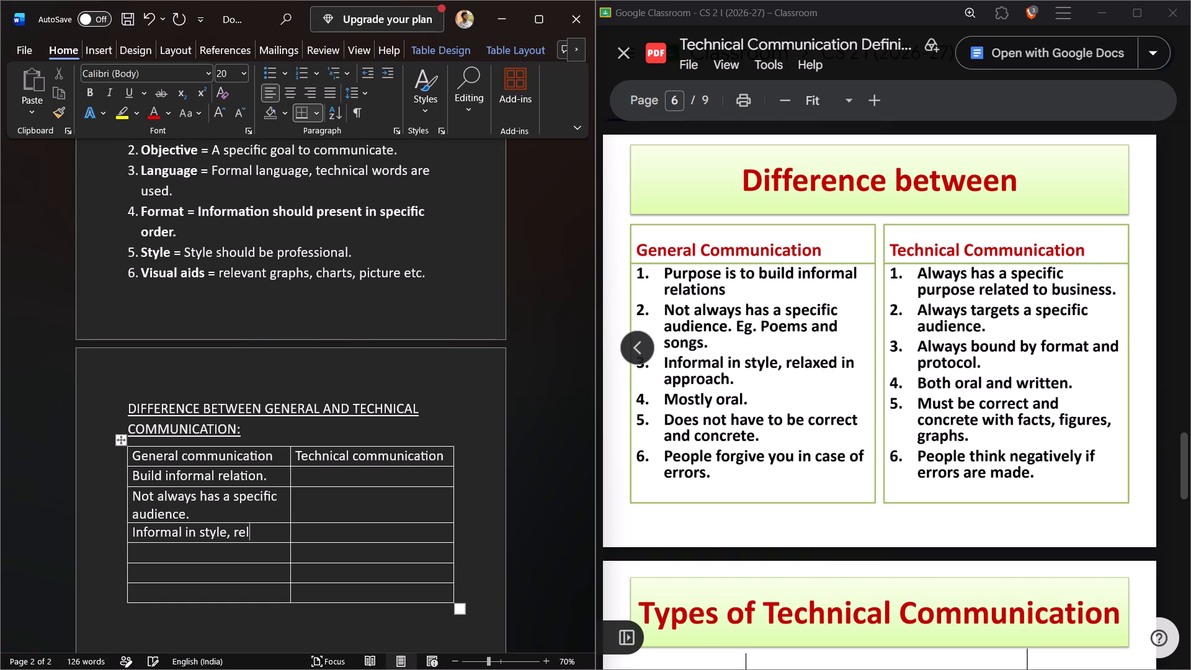
{"action": "key", "text": "BackSpace"}
{"action": "key", "text": "BackSpace"}
{"action": "key", "text": "BackSpace"}
{"action": "key", "text": "BackSpace"}
{"action": "key", "text": "BackSpace"}
{"action": "key", "text": "period"}
Enter "Mostly oral" as the fourth point under General communication.
{"action": "key", "text": "Down"}
{"action": "type", "text": "mostl"}
{"action": "type", "text": "y oral"}
{"action": "key", "text": "super+l"}
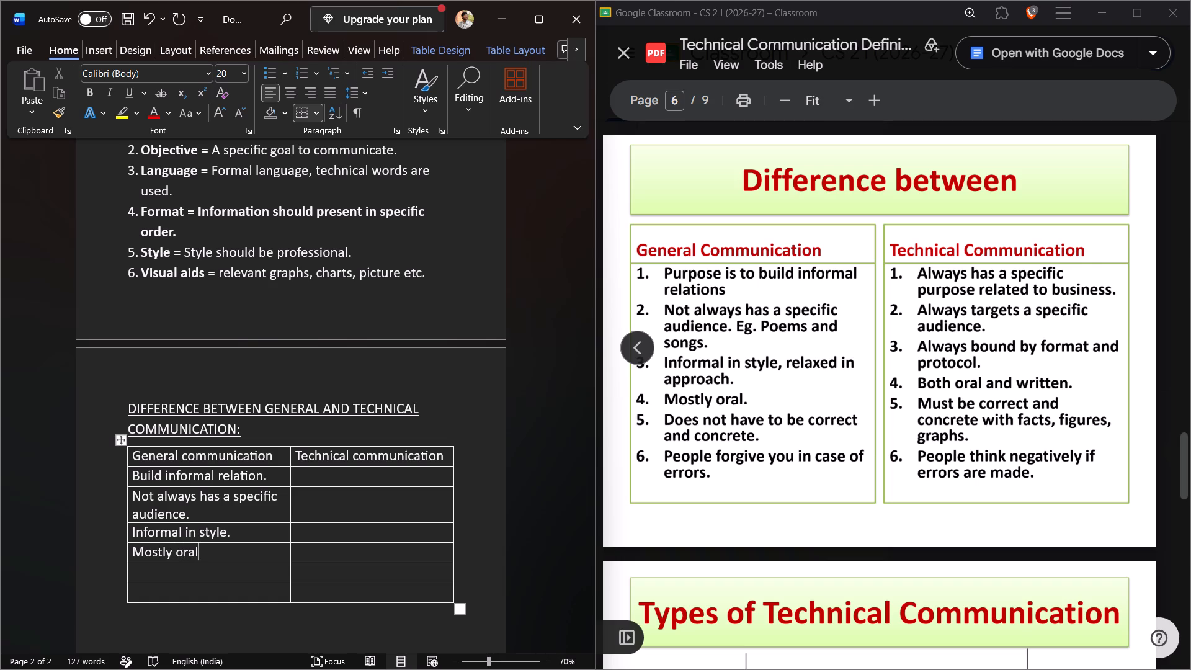